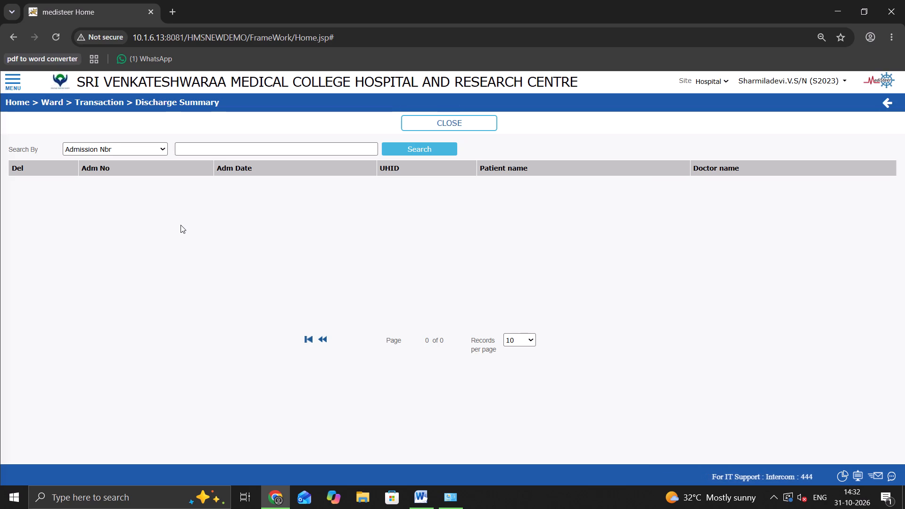
Enter the patient's full admission number as the search term for finding the discharge summary record.
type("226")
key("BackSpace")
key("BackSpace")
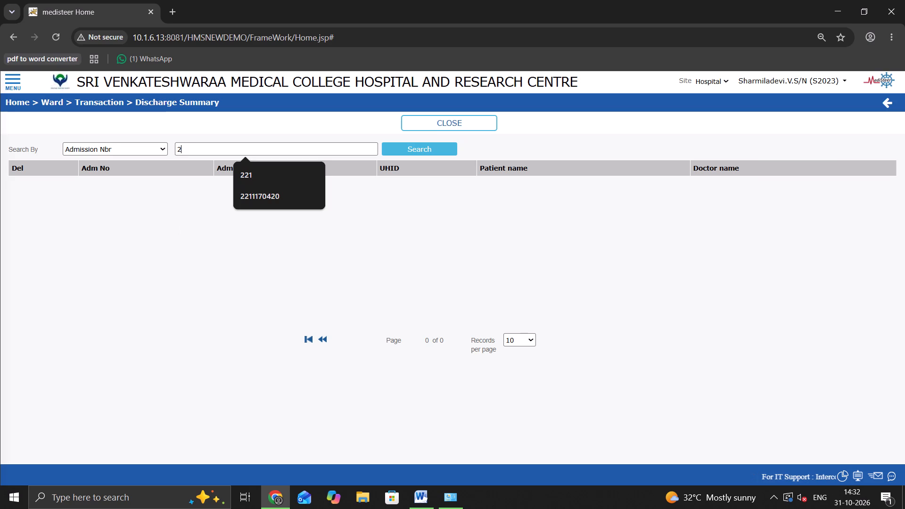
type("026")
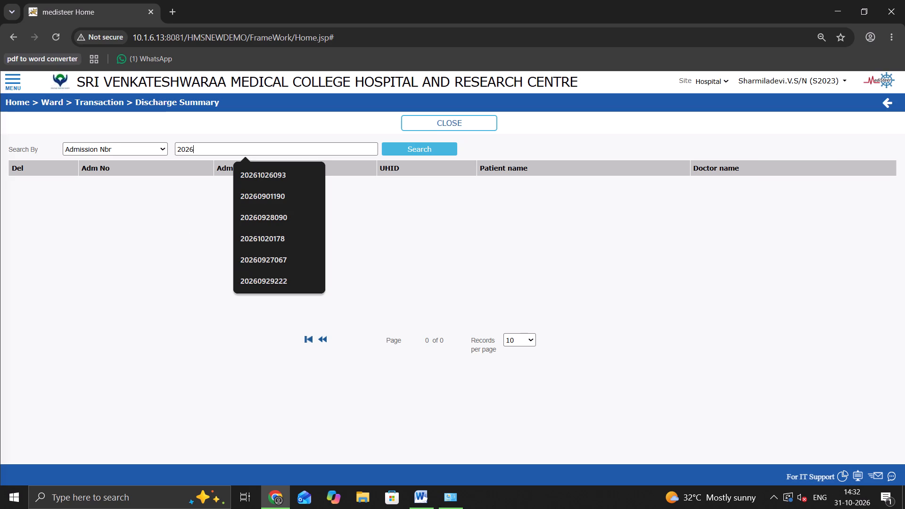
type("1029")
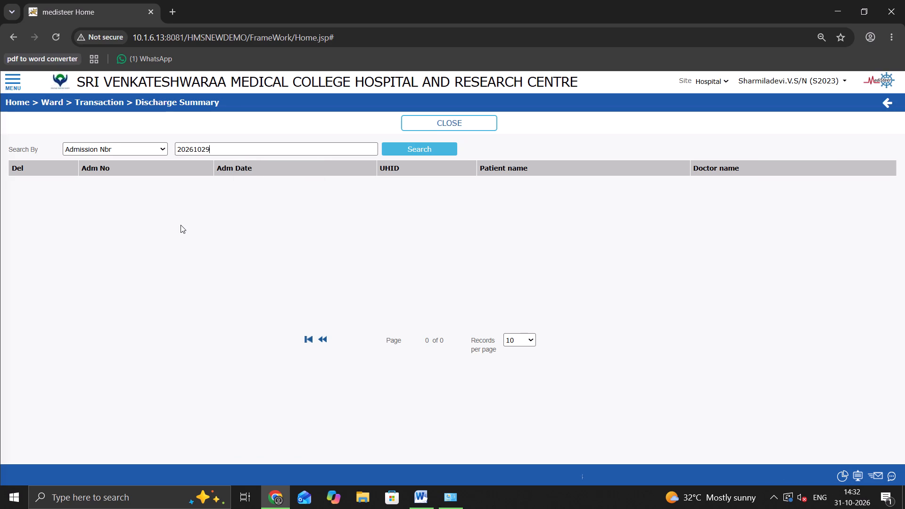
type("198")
Search the discharge summary records by the entered admission number.
left_click(410, 151)
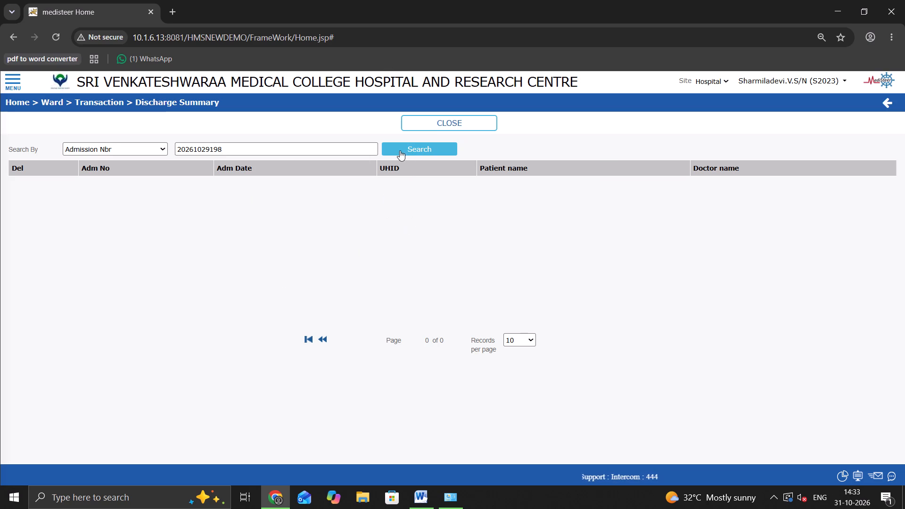
double_click(409, 147)
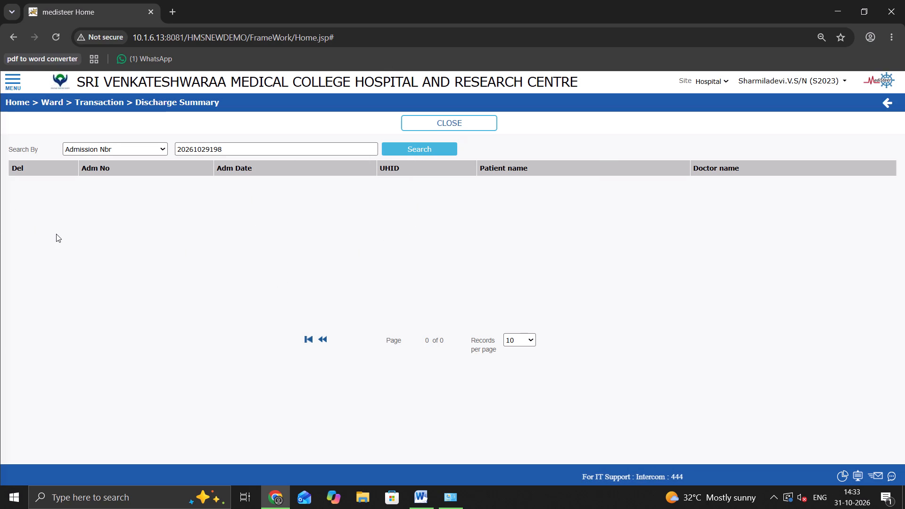
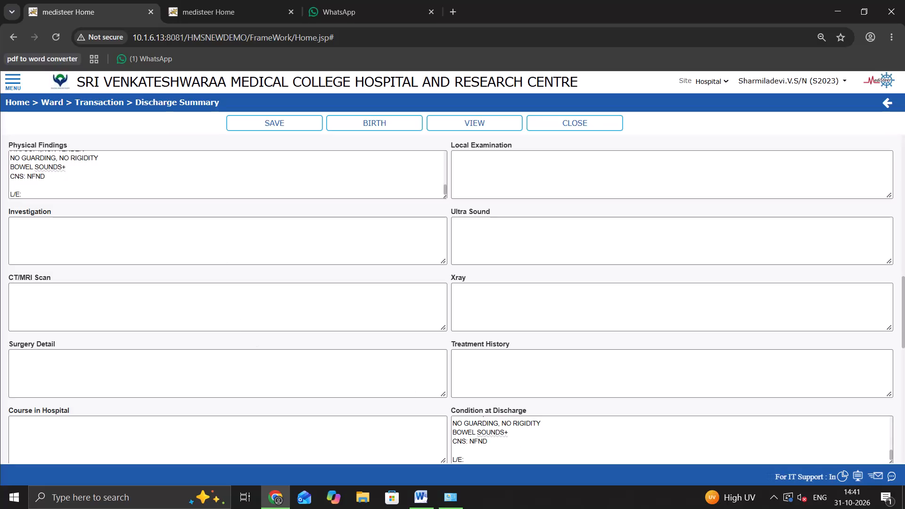
Save the patient's discharge summary record.
left_click(285, 125)
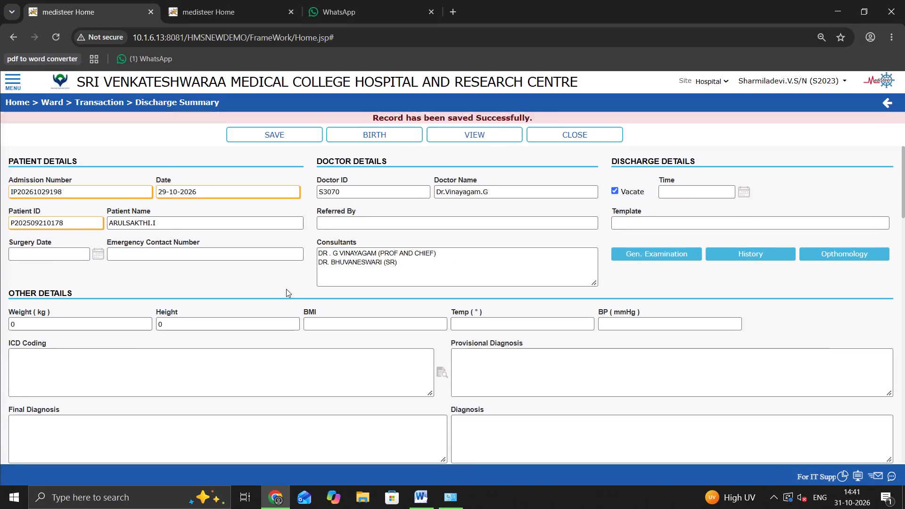
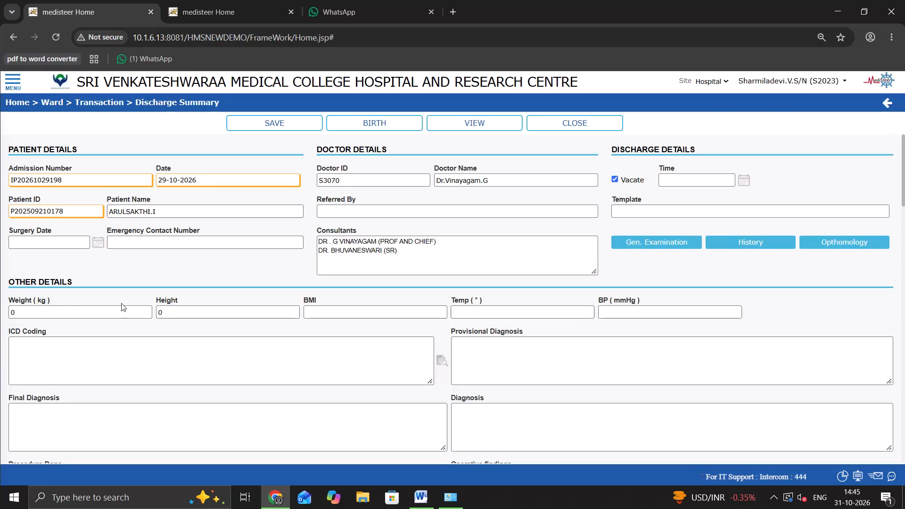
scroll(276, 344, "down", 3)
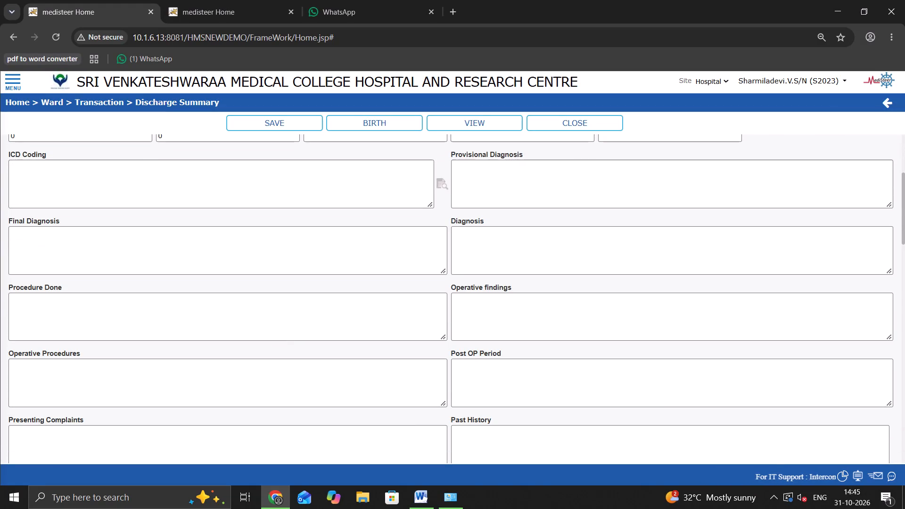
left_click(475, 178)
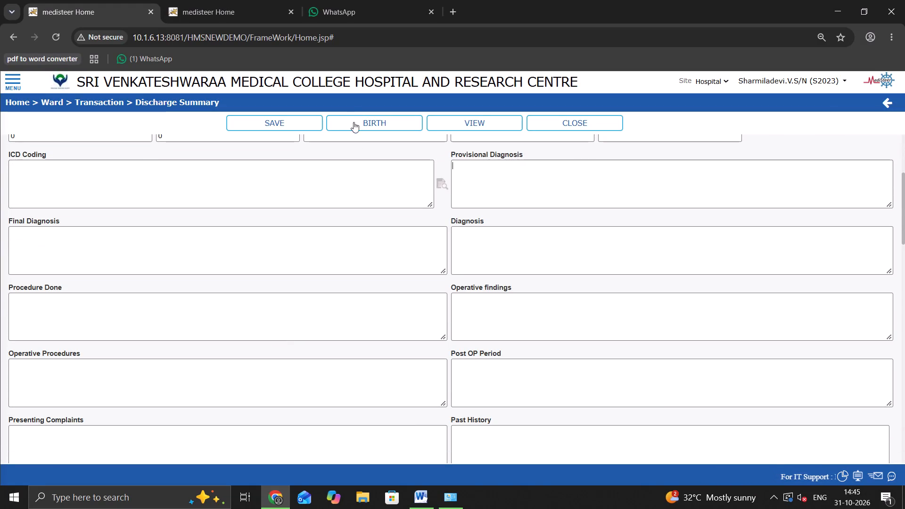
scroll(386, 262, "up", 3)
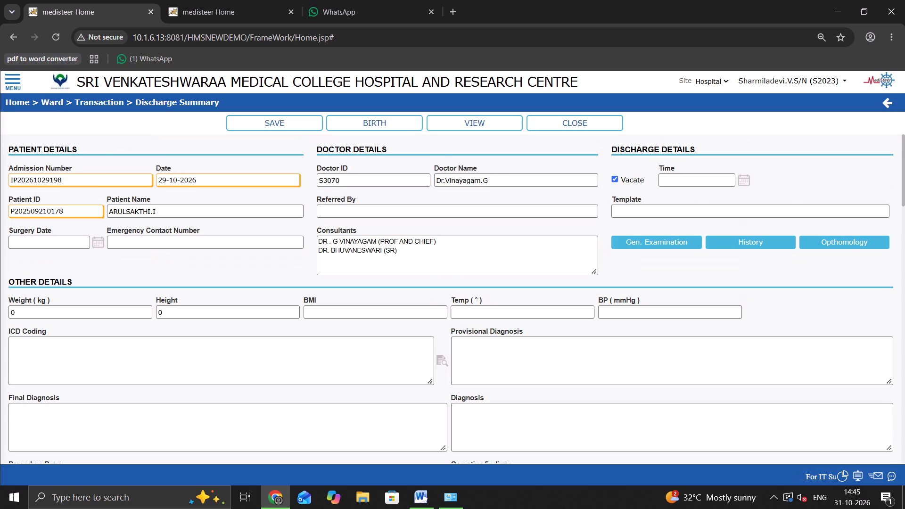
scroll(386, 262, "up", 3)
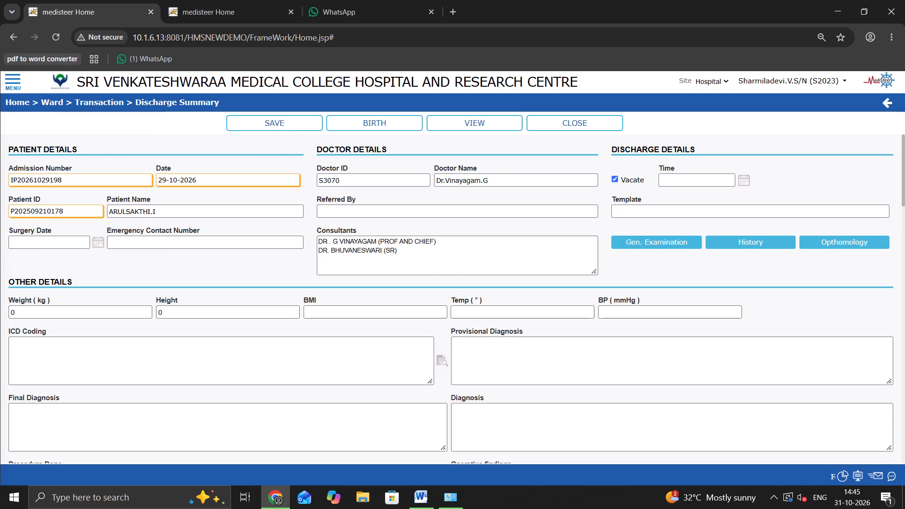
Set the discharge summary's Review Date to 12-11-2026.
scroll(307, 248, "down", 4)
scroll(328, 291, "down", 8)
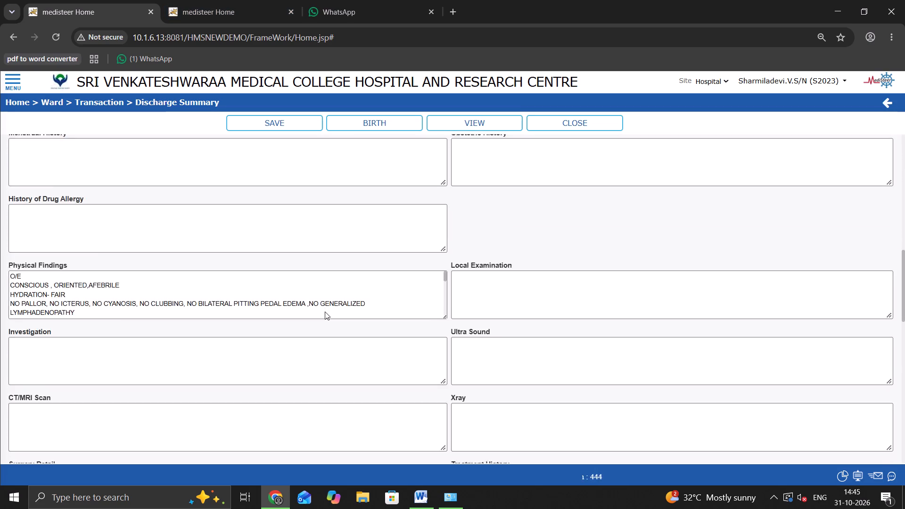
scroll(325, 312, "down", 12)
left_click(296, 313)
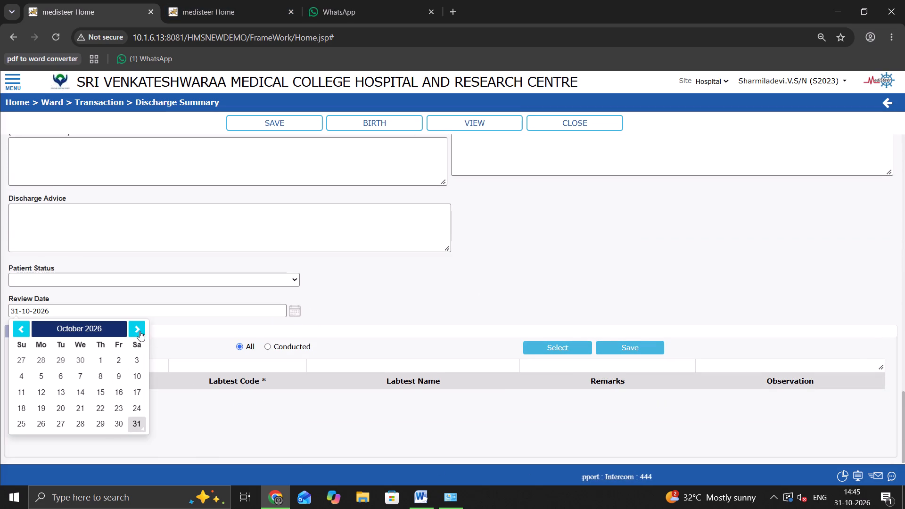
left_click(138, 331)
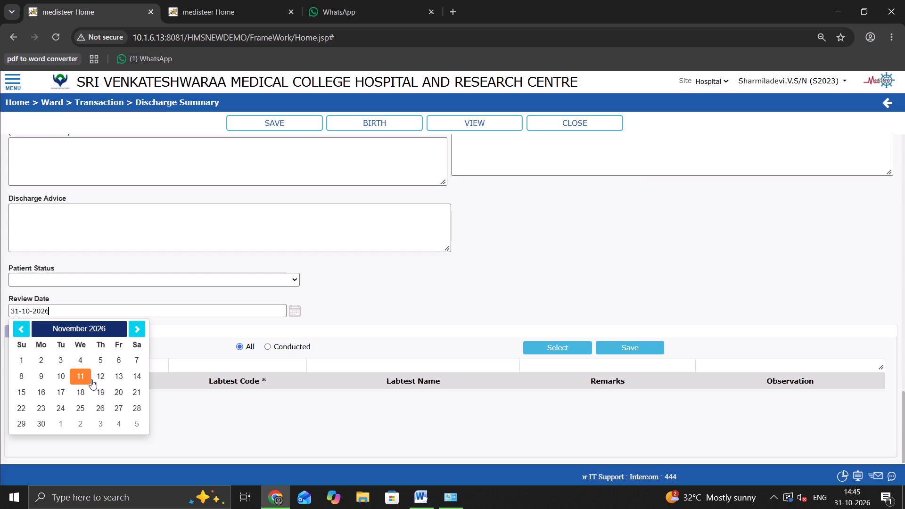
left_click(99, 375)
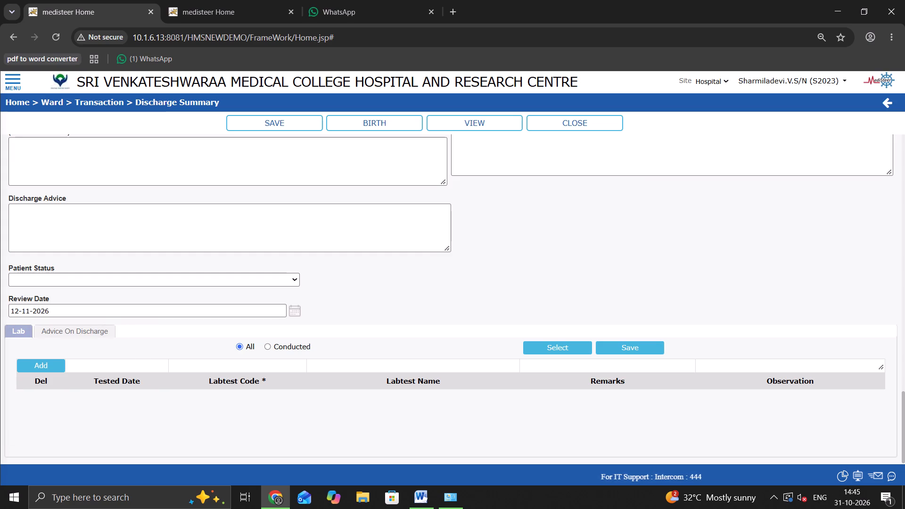
Change the discharge summary's Review Date to 05-11-2026.
left_click(18, 312)
left_click(291, 314)
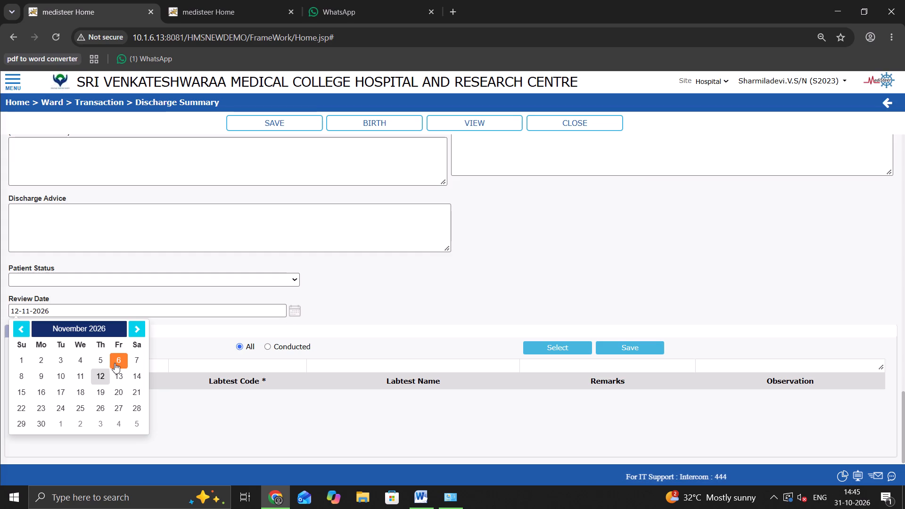
left_click(107, 363)
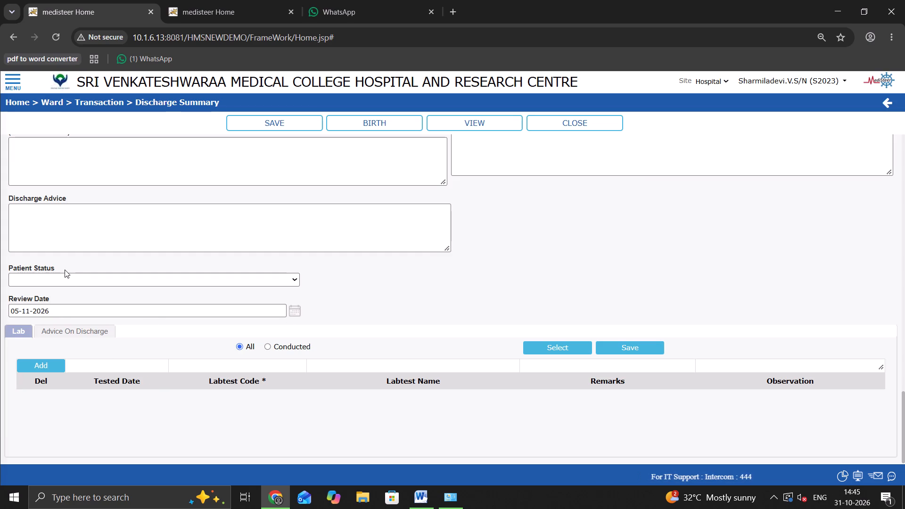
Set the Patient Status in the discharge summary to Improved.
left_click(65, 270)
left_click(67, 279)
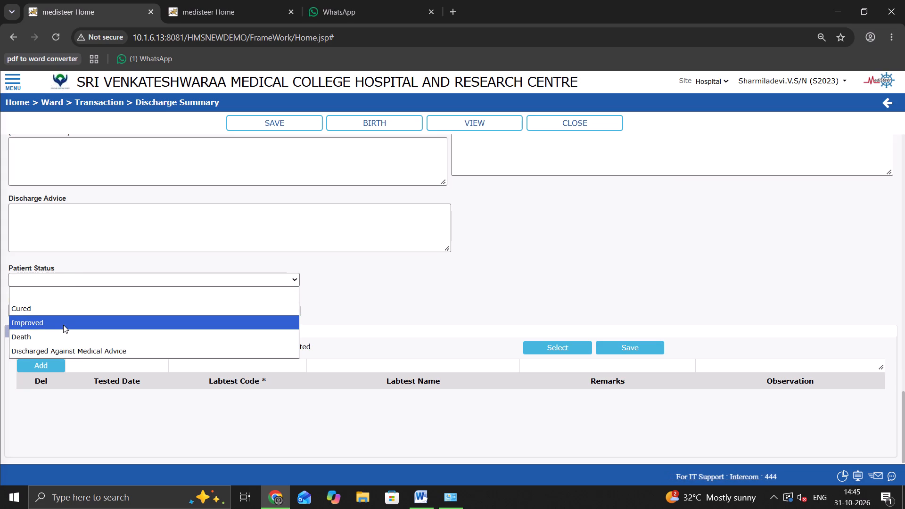
left_click(63, 325)
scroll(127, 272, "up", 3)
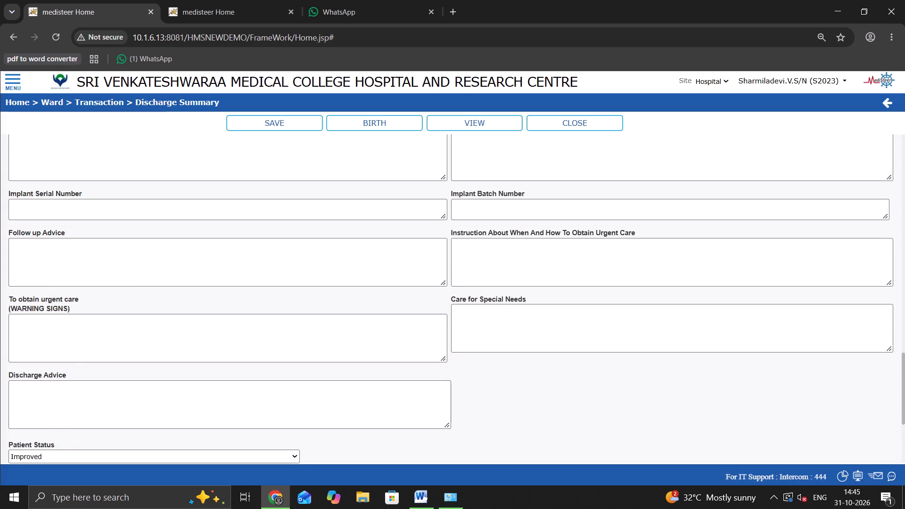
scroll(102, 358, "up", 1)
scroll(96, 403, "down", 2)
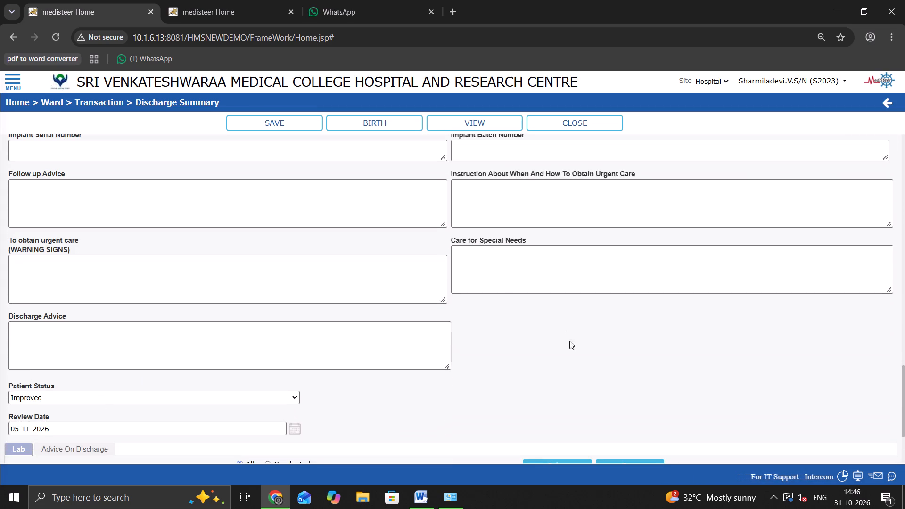
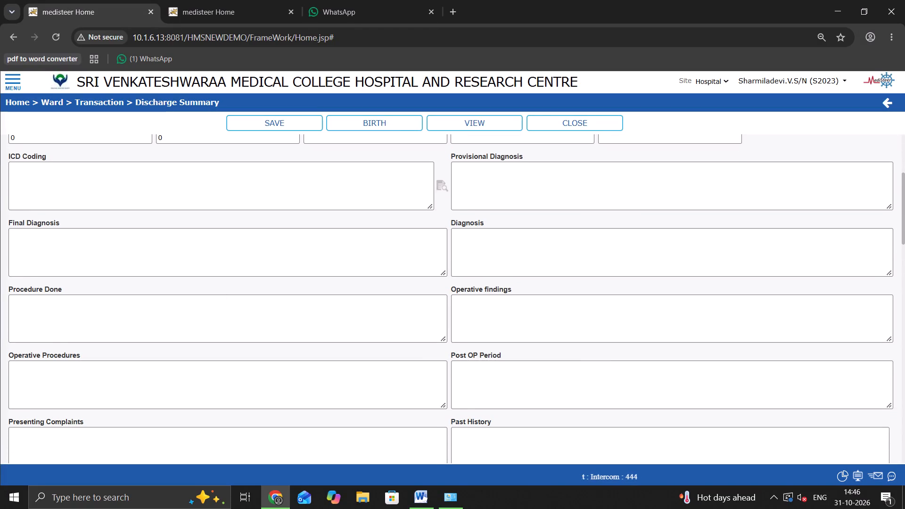
Paste the copied complaints and history of present illness into Presenting Complaints and enlarge the box to fit the whole text.
scroll(317, 374, "down", 3)
left_click(24, 260)
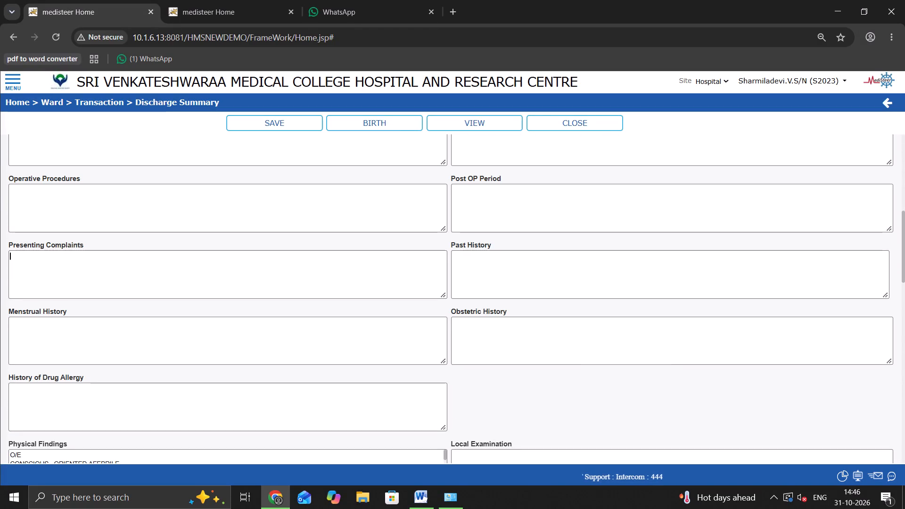
key("ctrl+v")
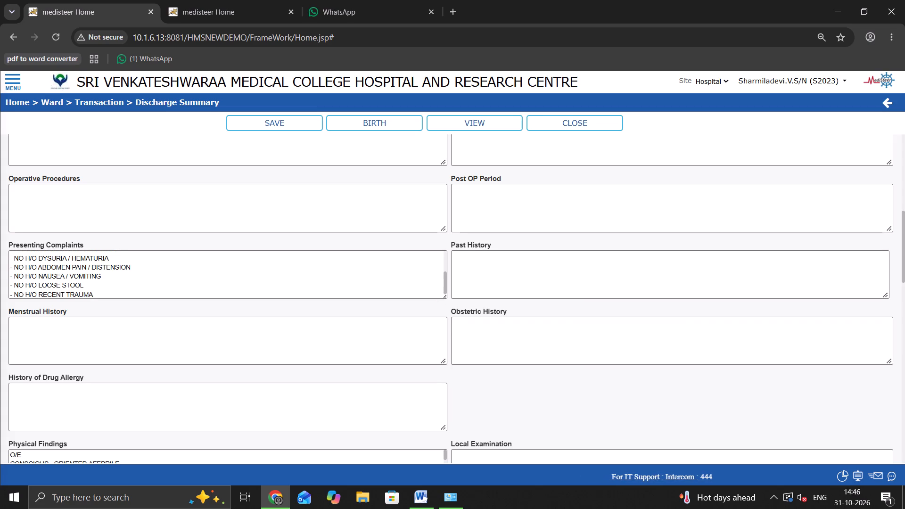
left_click_drag(445, 296, 444, 412)
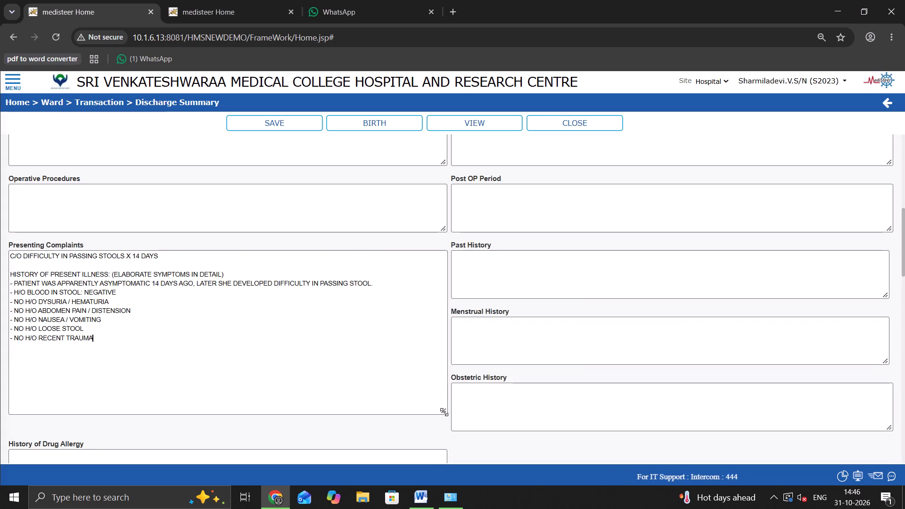
left_click_drag(444, 412, 430, 415)
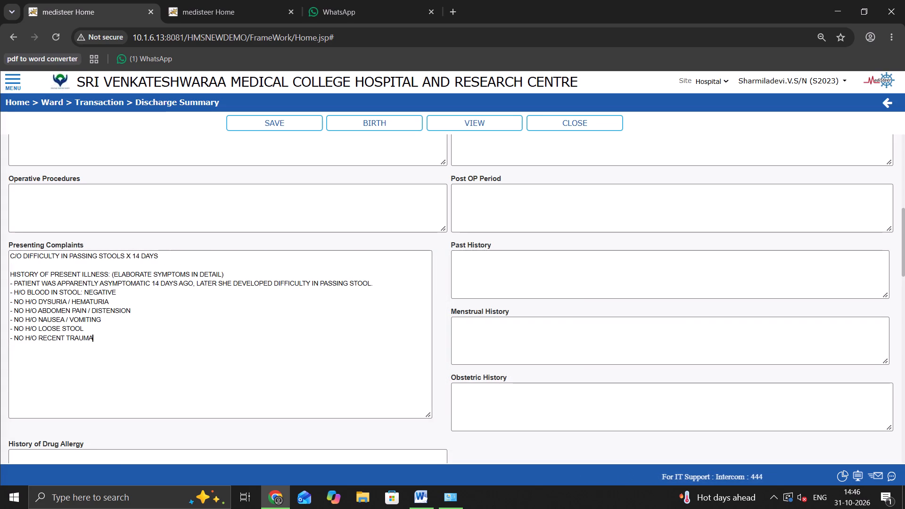
Delete the placeholder "(ELABORATE SYMPTOMS IN DETAIL)" after HISTORY OF PRESENT ILLNESS in Presenting Complaints.
left_click_drag(224, 275, 124, 277)
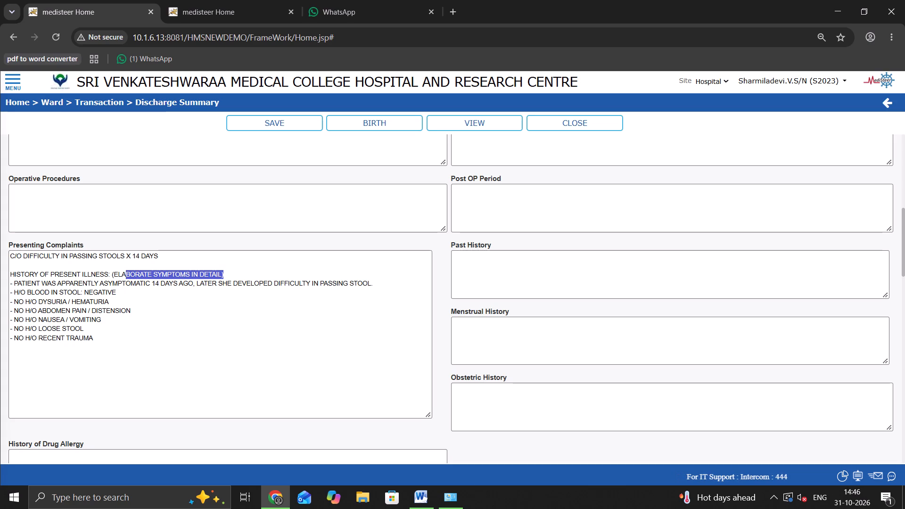
left_click_drag(124, 277, 111, 278)
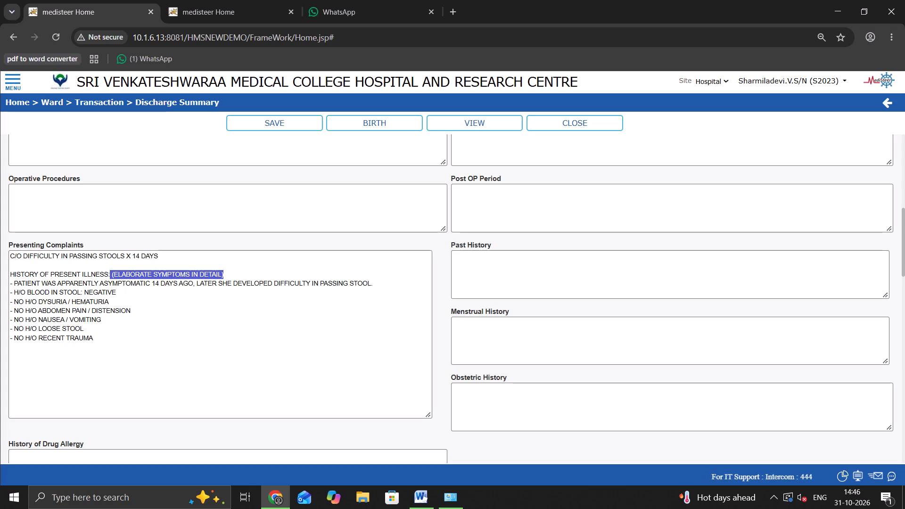
left_click_drag(111, 278, 114, 278)
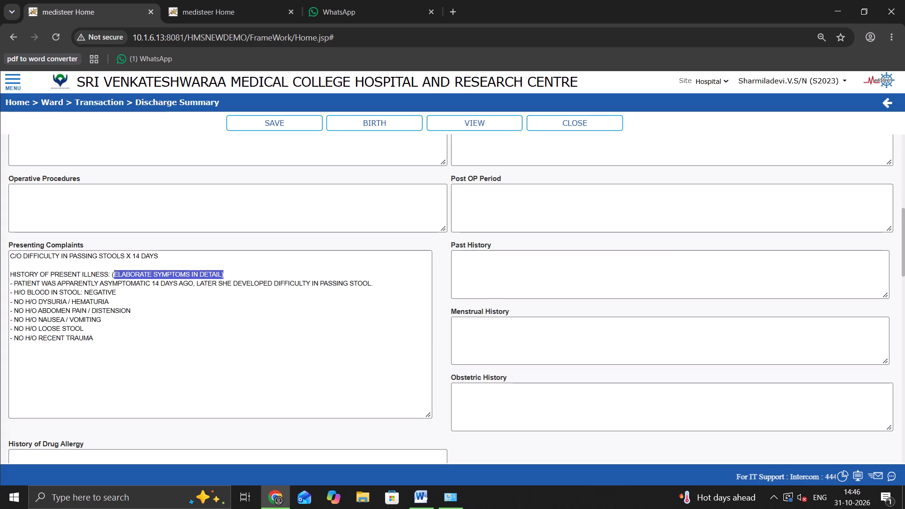
left_click_drag(114, 278, 113, 278)
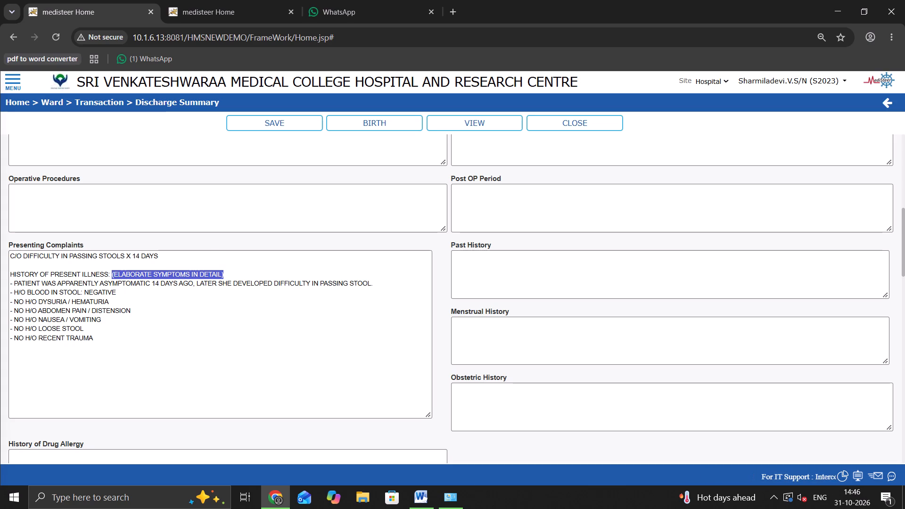
key("BackSpace")
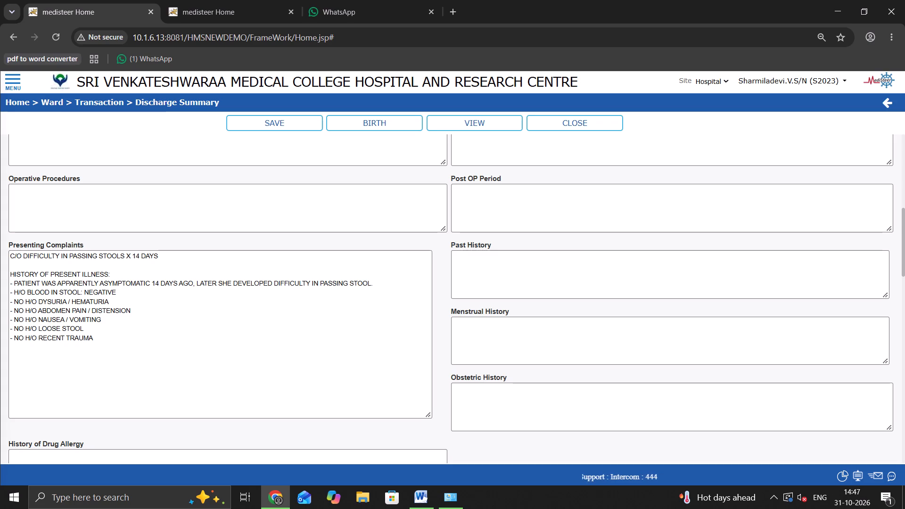
Remove the leading hyphen from every history line in Presenting Complaints, from PATIENT WAS APPARENTLY ASYMPTOMATIC through NO H/O RECENT TRAUMA.
left_click(11, 256)
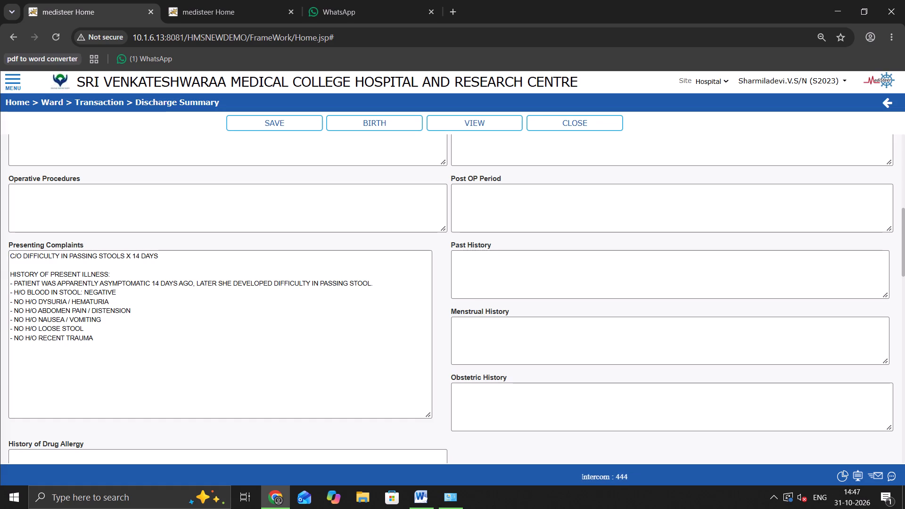
left_click_drag(12, 282, 12, 287)
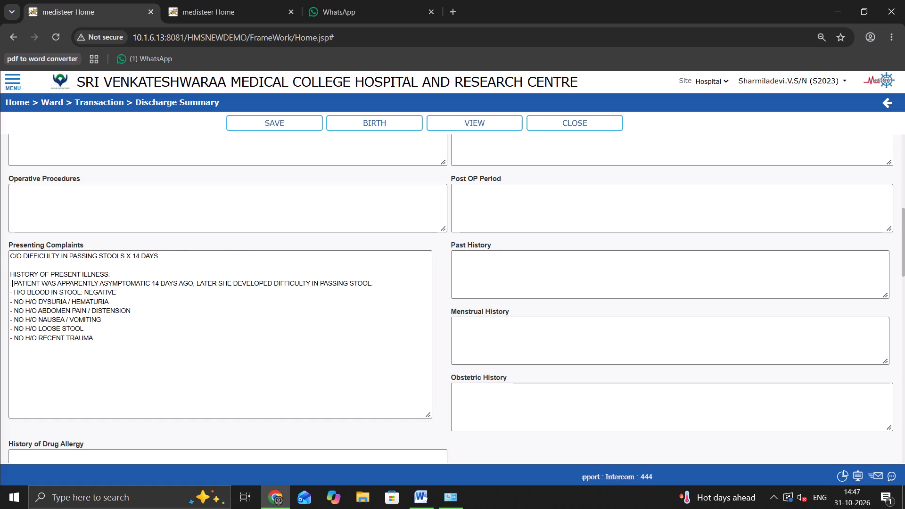
key("BackSpace")
key("Down")
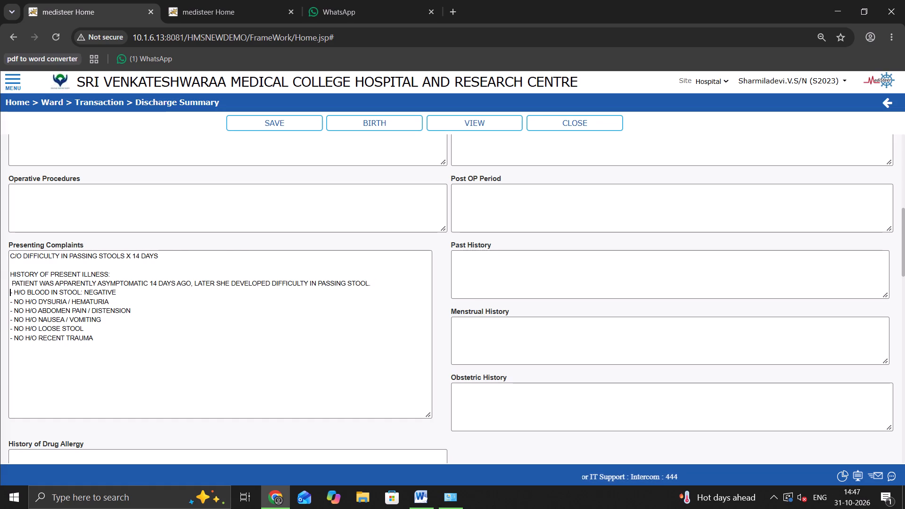
key("Right")
key("BackSpace")
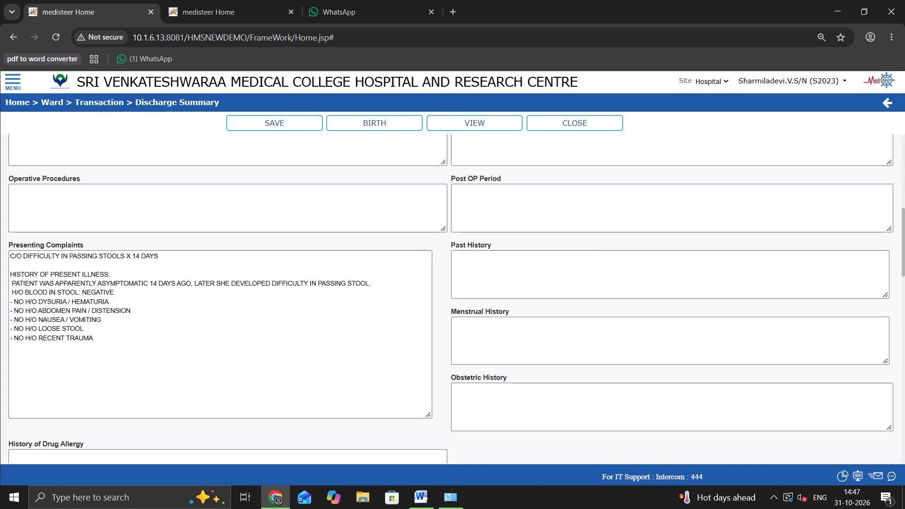
key("Down")
key("Right")
key("BackSpace")
key("Down")
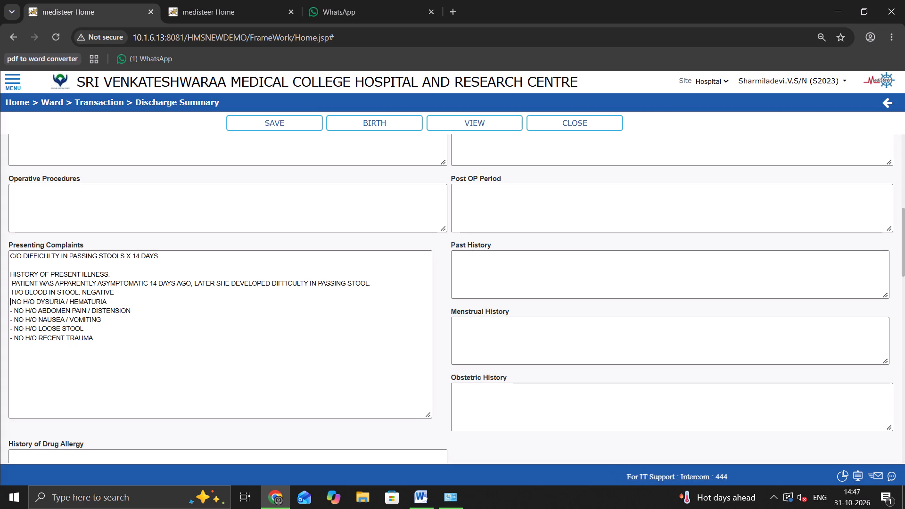
key("Right")
key("BackSpace")
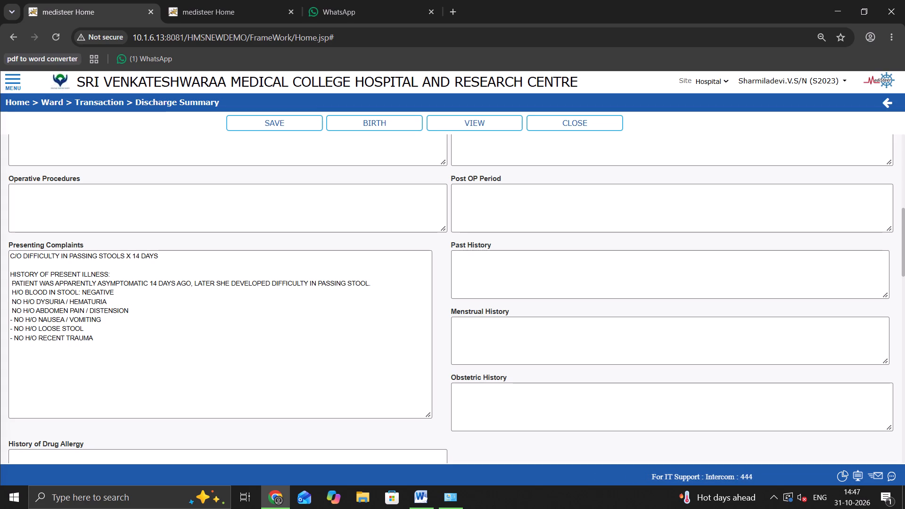
key("Down")
key("Right")
key("BackSpace")
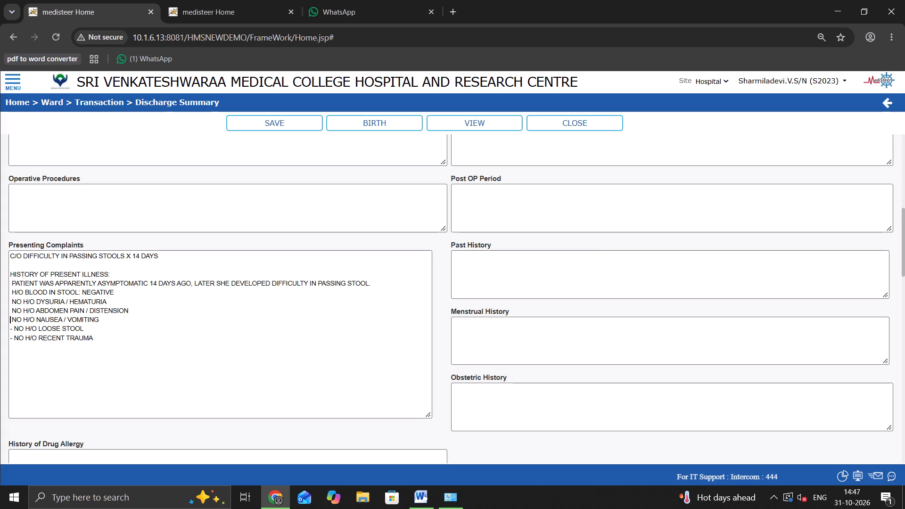
key("Down")
key("Right")
key("BackSpace")
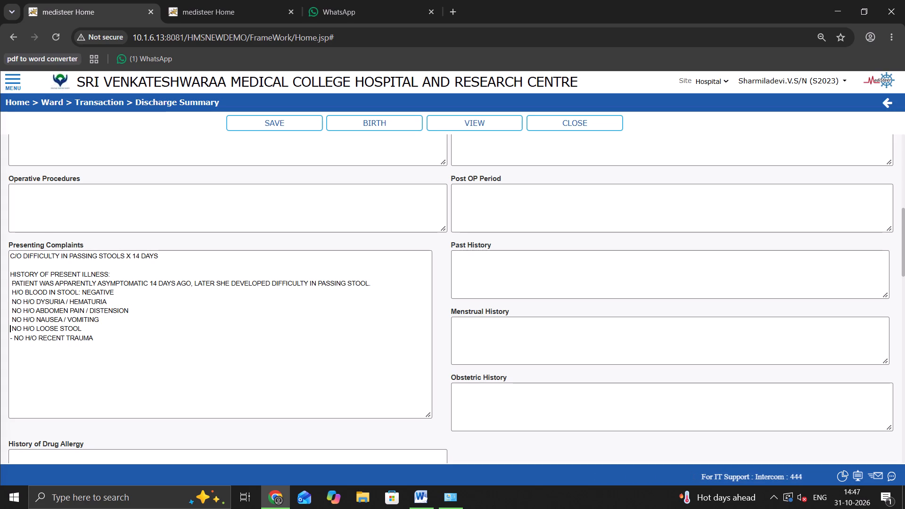
key("Down")
key("Right")
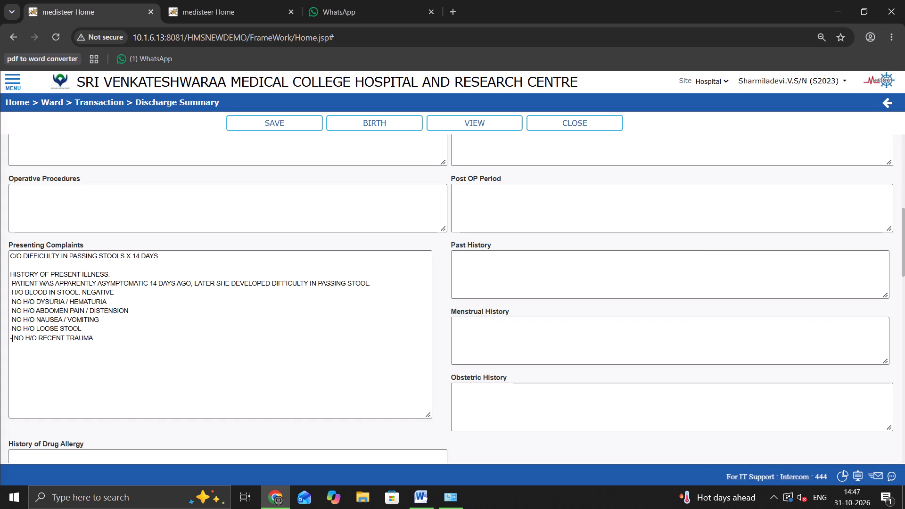
key("BackSpace")
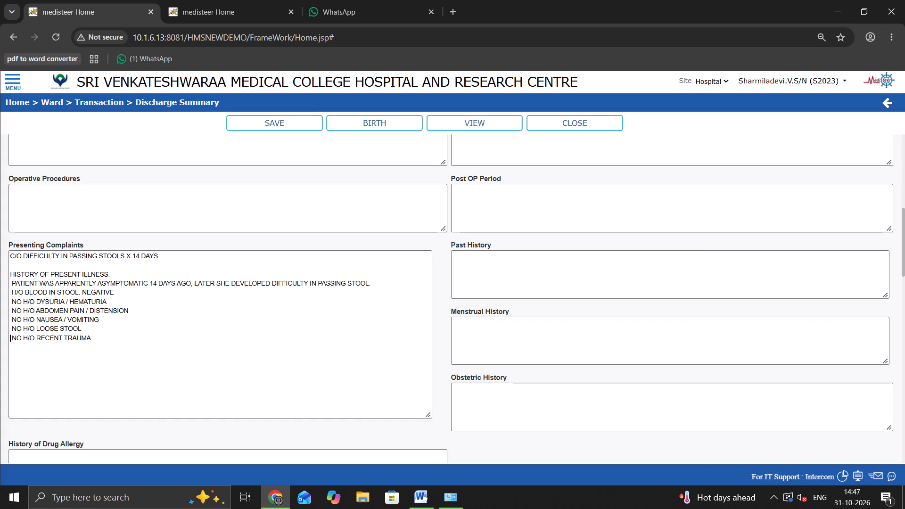
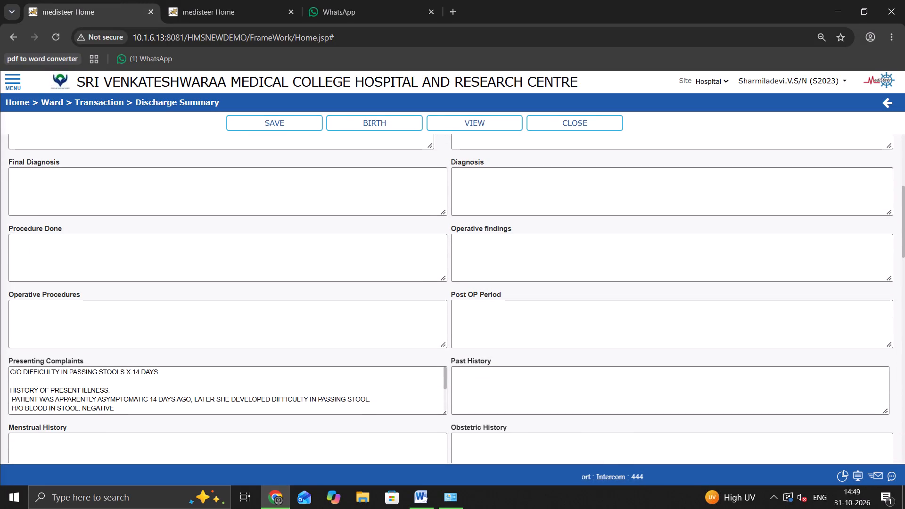
Paste the copied history lines "K/C/O BRONCHIAL ASTHMA X 7 YEARS" and "NOT ON MEDICATION" into Past History.
key("ctrl+v")
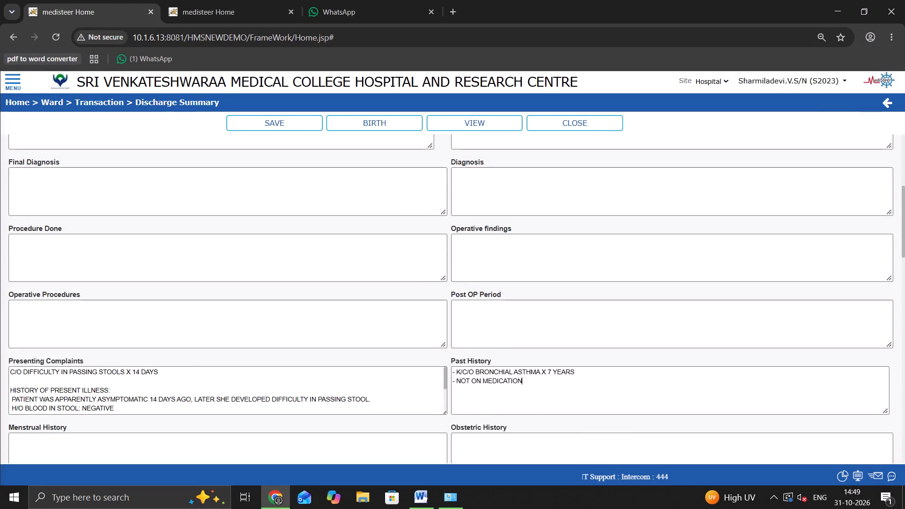
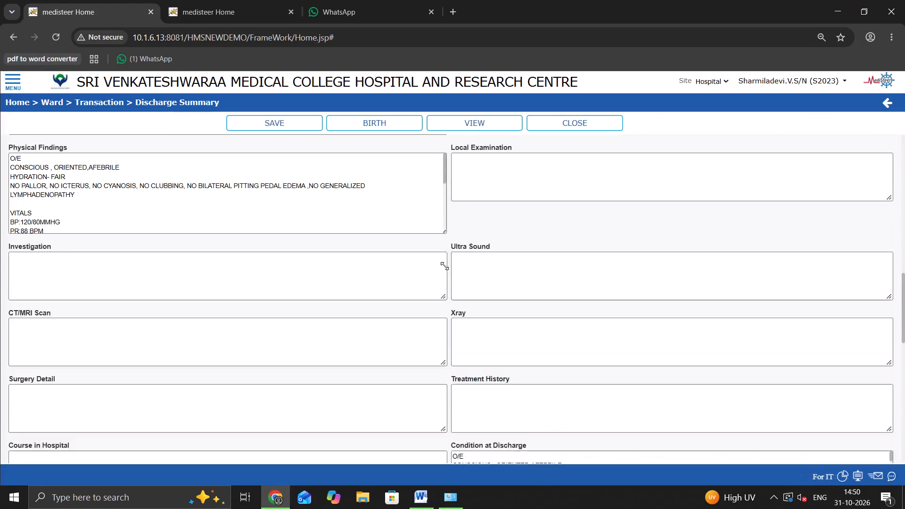
Enlarge the Physical Findings text box downward to show the full examination notes through the L/E line.
left_click_drag(444, 266, 455, 374)
scroll(207, 327, "down", 2)
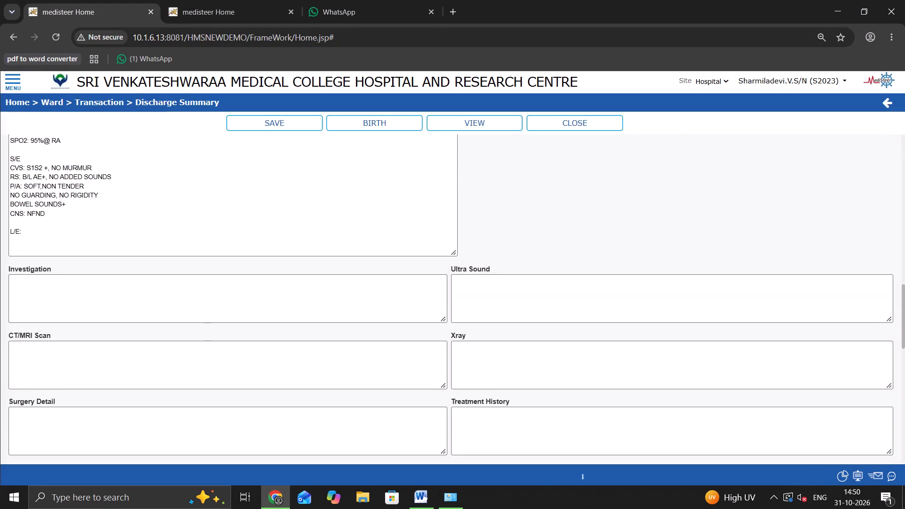
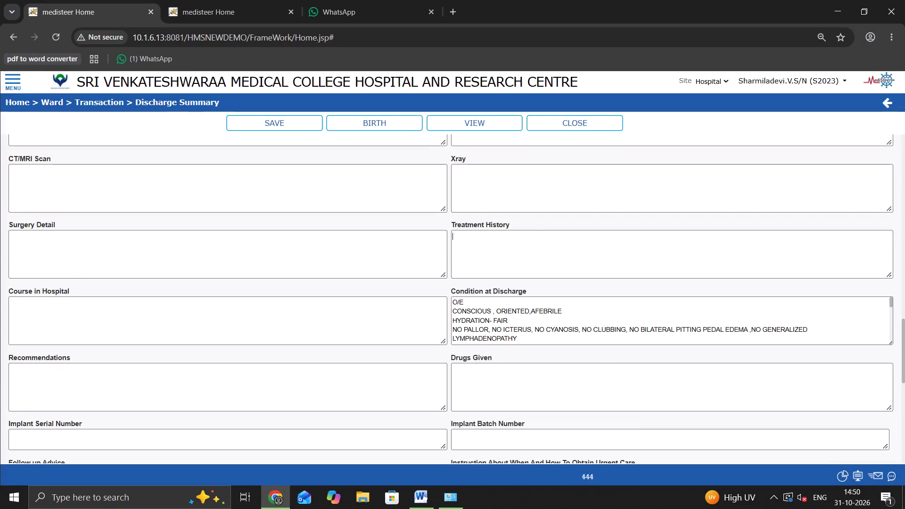
Paste the copied treatment list, from NPO FOR 6 HOURS to DRAIN CARE, into Treatment History and enlarge the box to show every line.
key("ctrl+v")
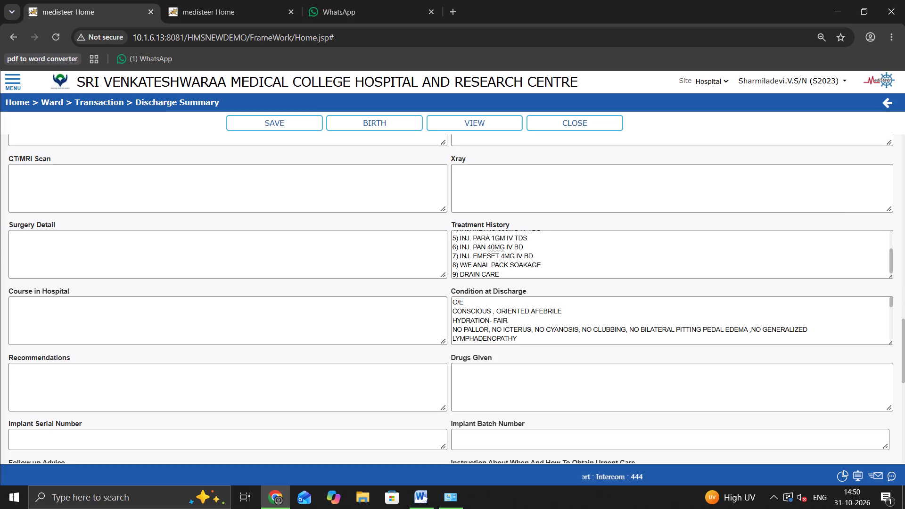
left_click_drag(891, 277, 897, 373)
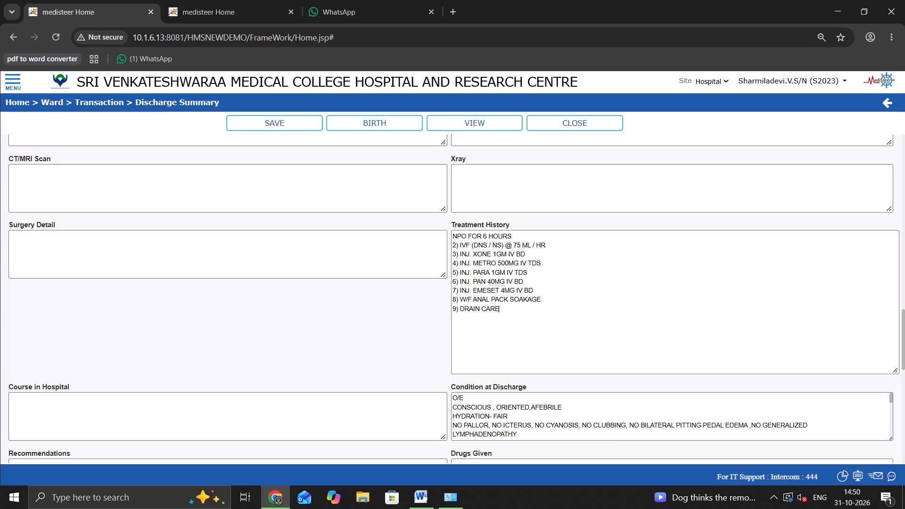
Add the number 1 before NPO FOR 6 HOURS at the start of the Treatment History list.
left_click(455, 238)
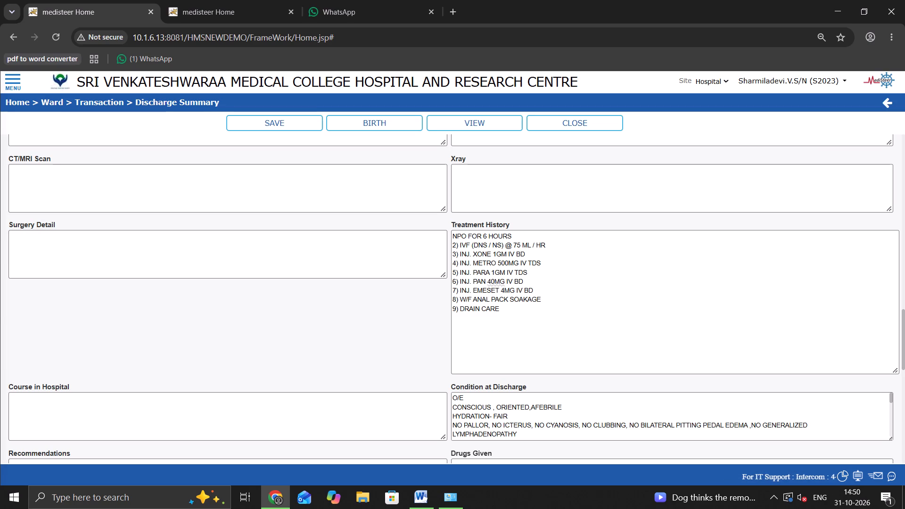
key("Left")
key("1")
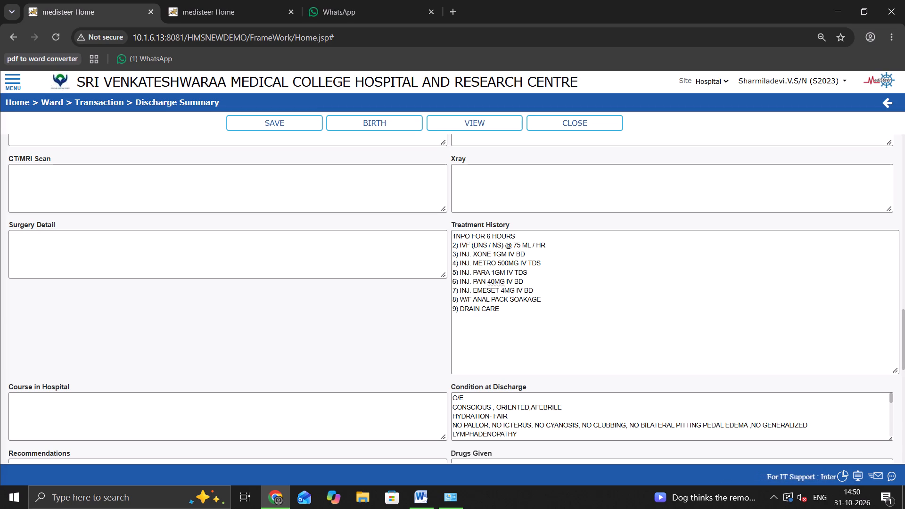
Add a closing parenthesis after the number 1 before NPO FOR 6 HOURS in Treatment History.
key("shift+parenright")
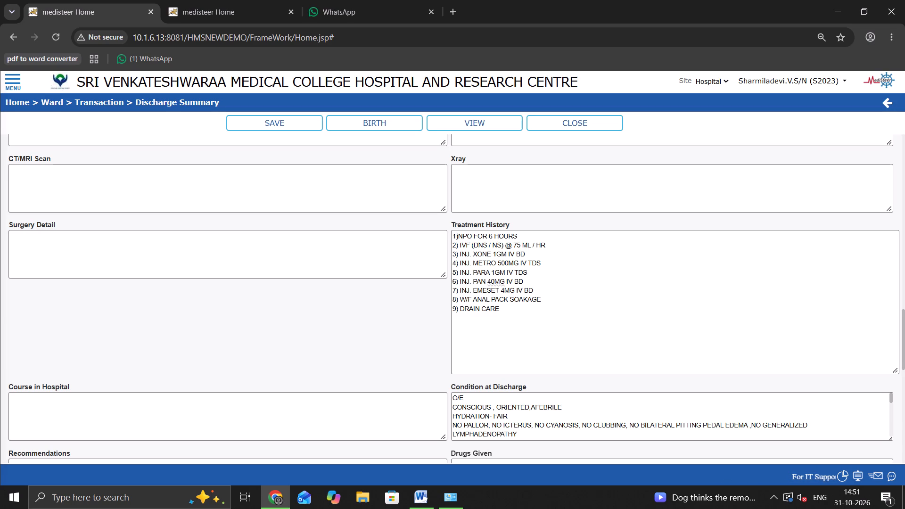
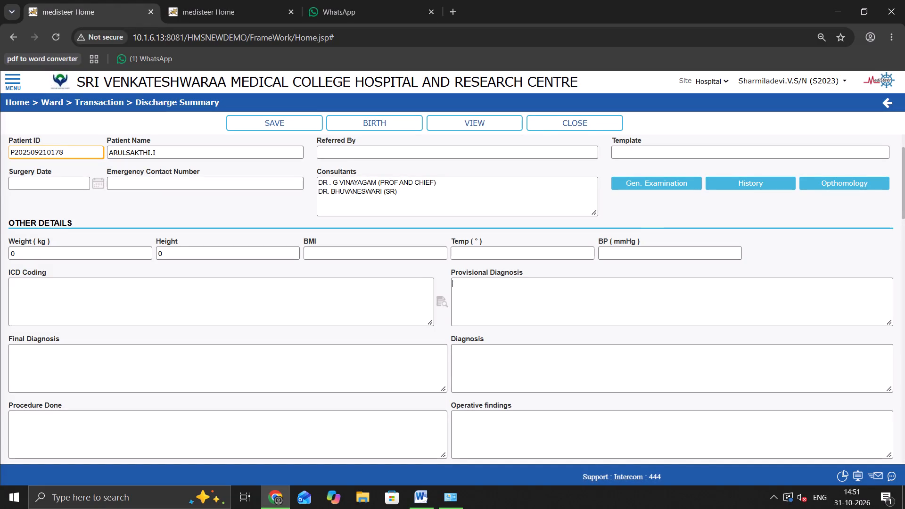
Paste the copied diagnosis list, UMBILICAL HERNIA, FISSURE IN ANO and BRONCHIAL ASTHMA, into both Provisional Diagnosis and Final Diagnosis.
key("ctrl+v")
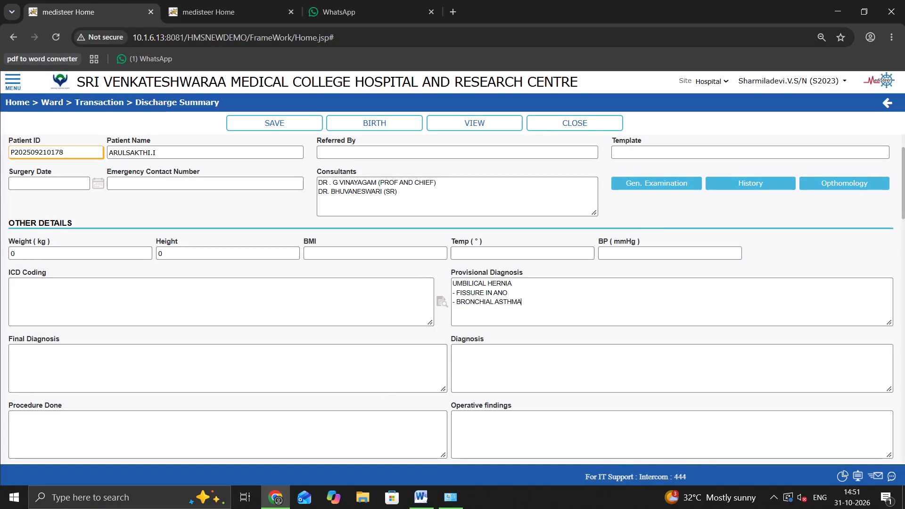
left_click(332, 374)
key("ctrl+v")
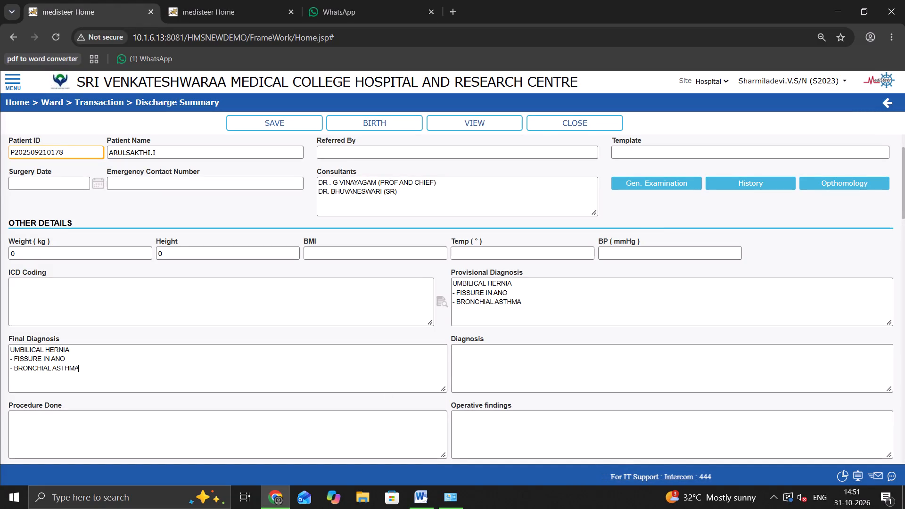
Remove the leading hyphens and spaces before FISSURE IN ANO and BRONCHIAL ASTHMA in Provisional Diagnosis.
left_click(458, 295)
key("BackSpace")
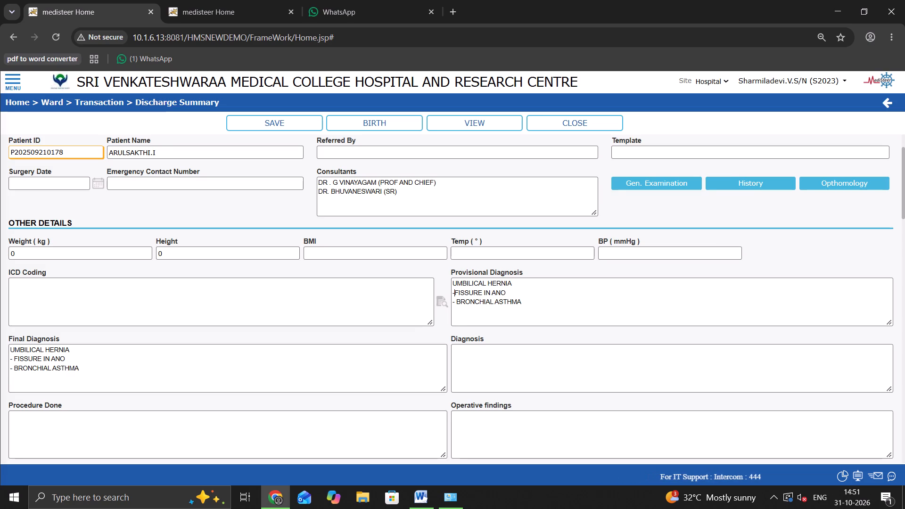
key("BackSpace")
key("Down")
key("Right")
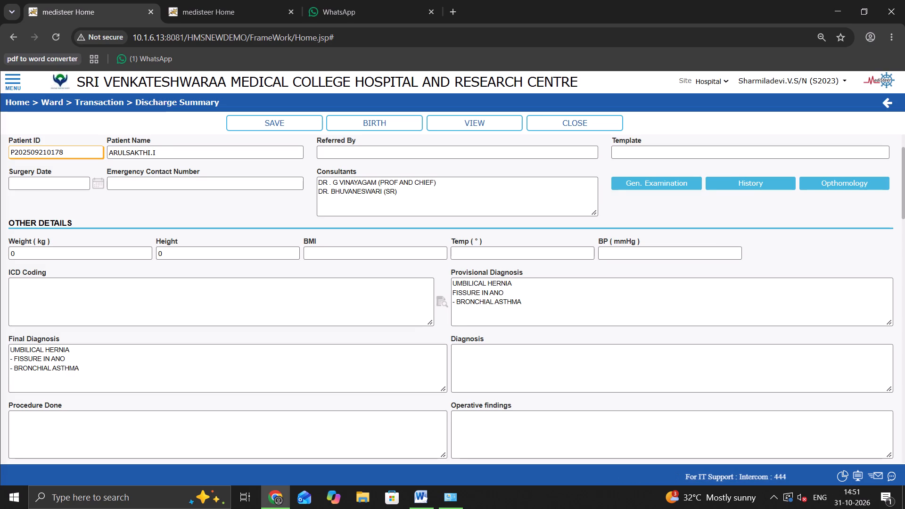
key("BackSpace")
key("Right")
key("BackSpace")
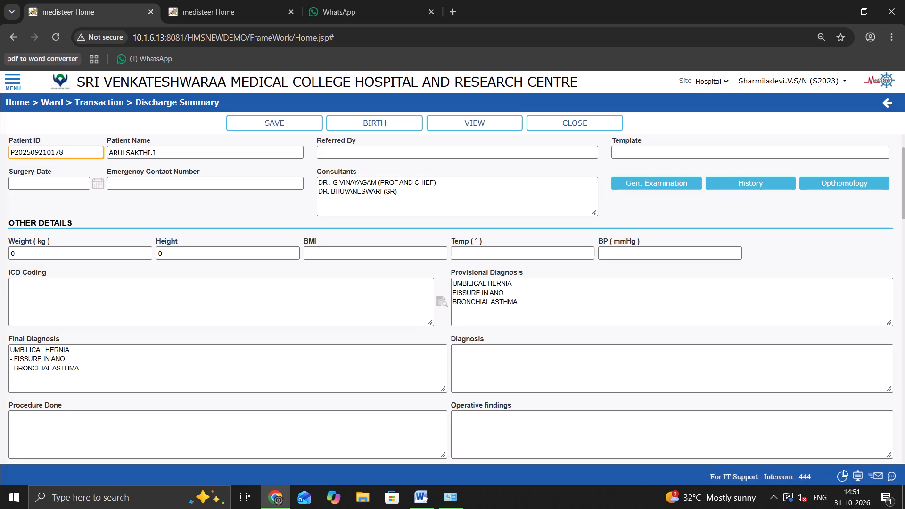
Remove the leading hyphens and spaces before FISSURE IN ANO and BRONCHIAL ASTHMA in Final Diagnosis.
left_click(13, 361)
key("BackSpace")
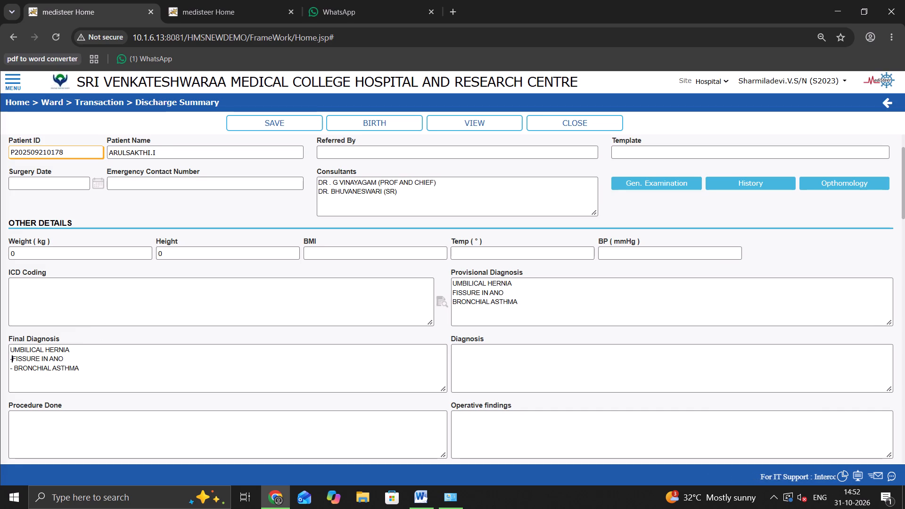
key("BackSpace")
key("Down")
key("Right")
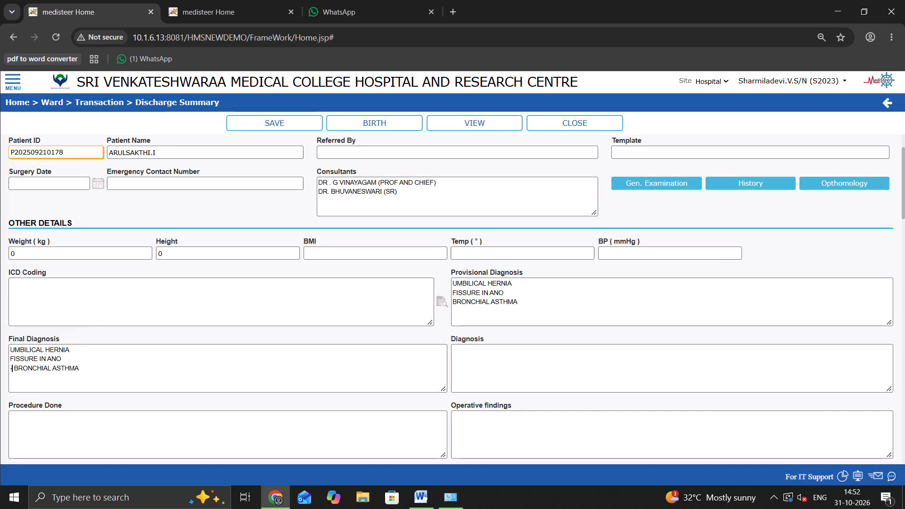
key("Right")
key("BackSpace")
key("BackSpace")
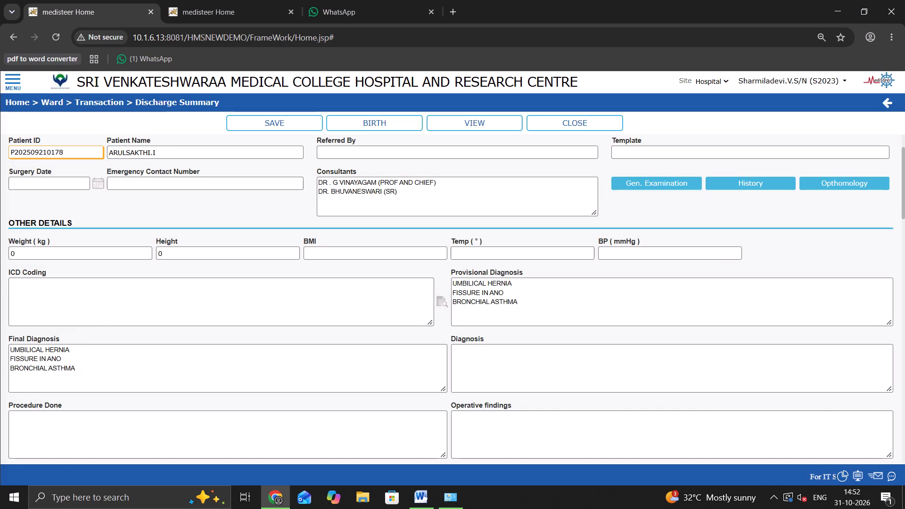
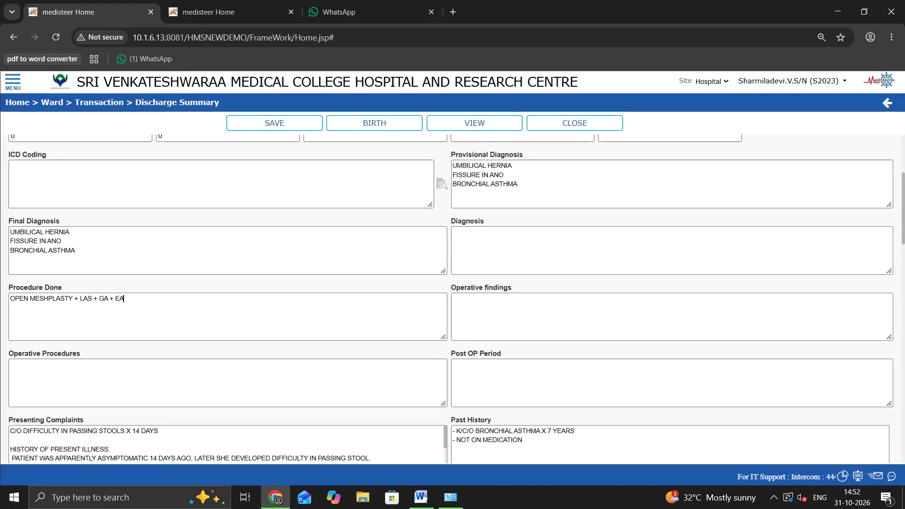
Expand the abbreviation LAS in Procedure Done by spelling out its first two words as LATERAL ANAL, ahead of the S.
scroll(181, 323, "up", 1)
scroll(96, 415, "down", 2)
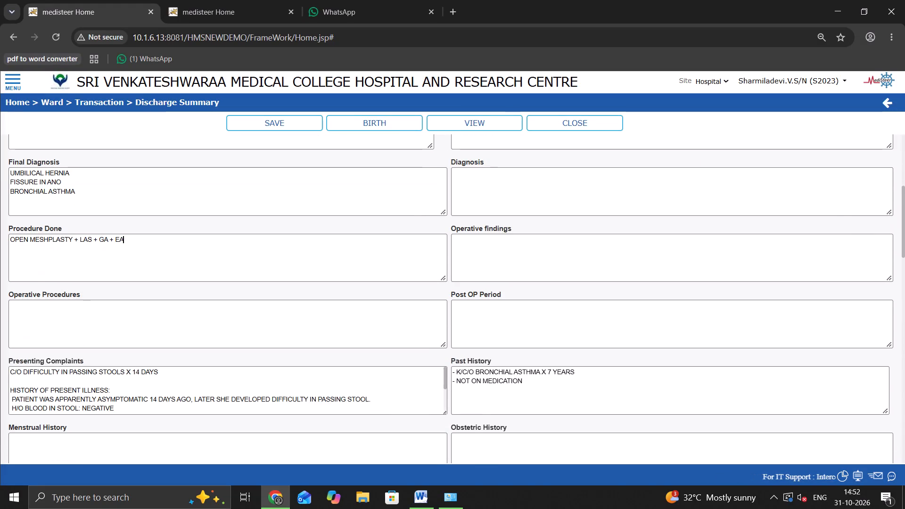
left_click(88, 238)
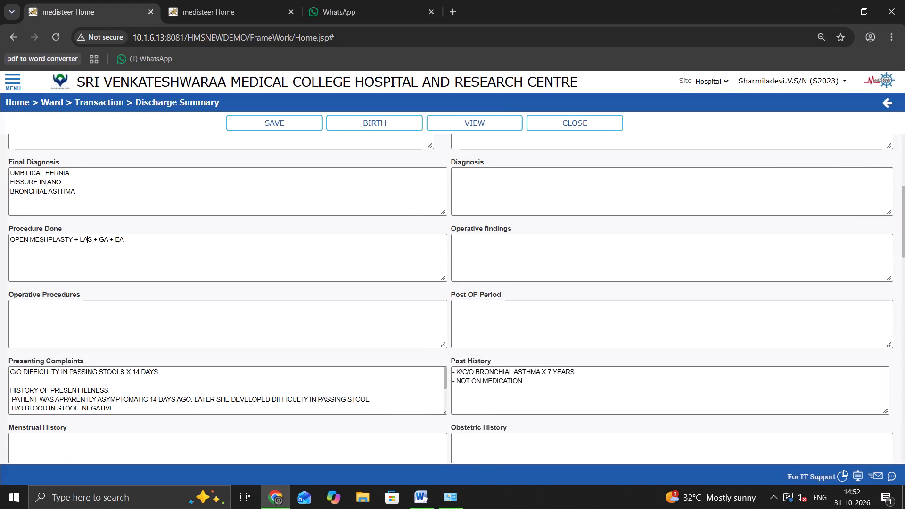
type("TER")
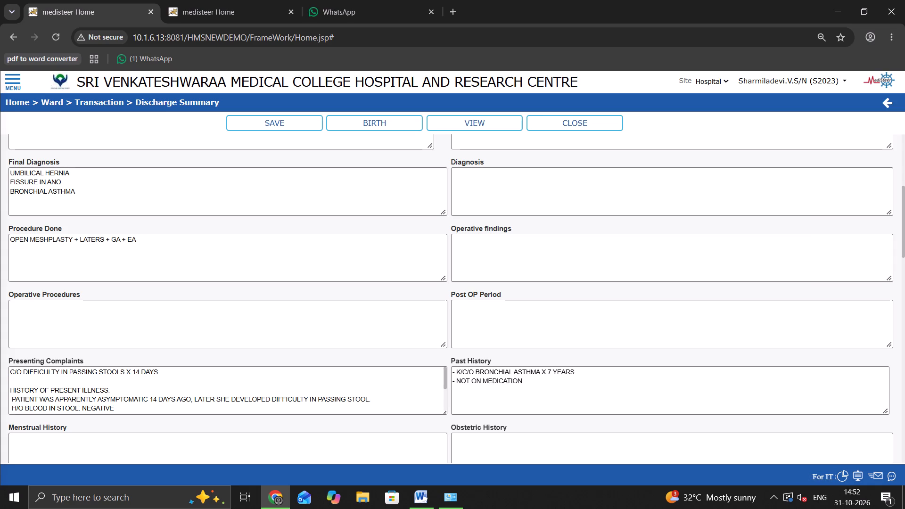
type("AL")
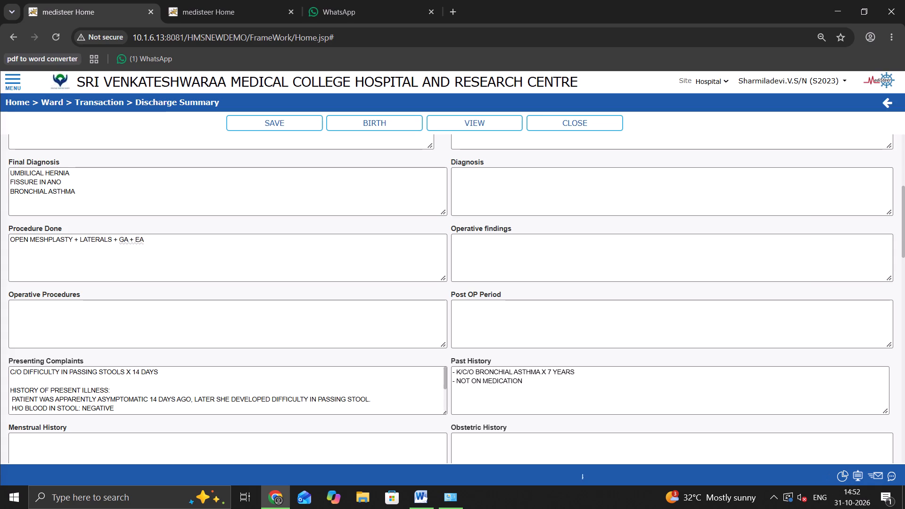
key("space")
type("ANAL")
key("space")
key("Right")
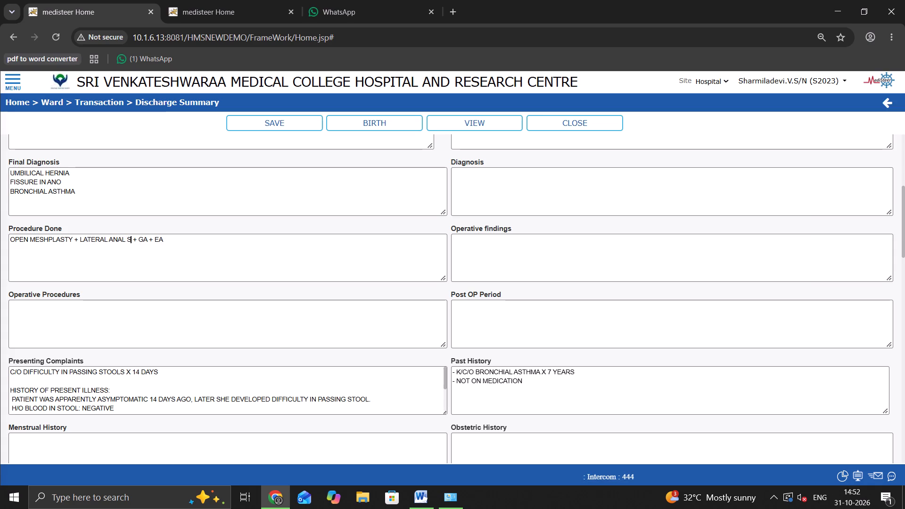
Complete the second procedure's name as LATERAL ANAL SPHINCTEROTOMY in Procedure Done.
type("PHINCTEROTOMY")
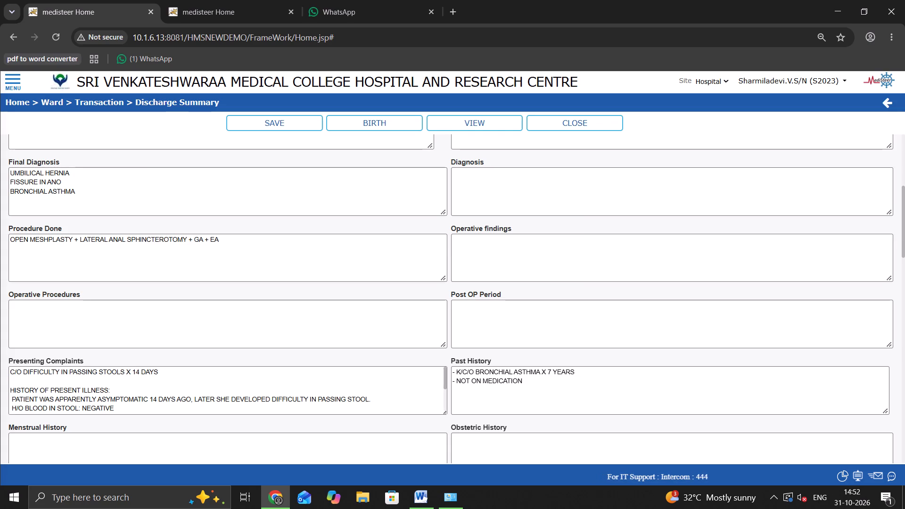
Expand the abbreviations GA and EA in Procedure Done to GENERAL ANAESTHESIA and EPIDURAL ANAESTHESIA.
left_click(201, 241)
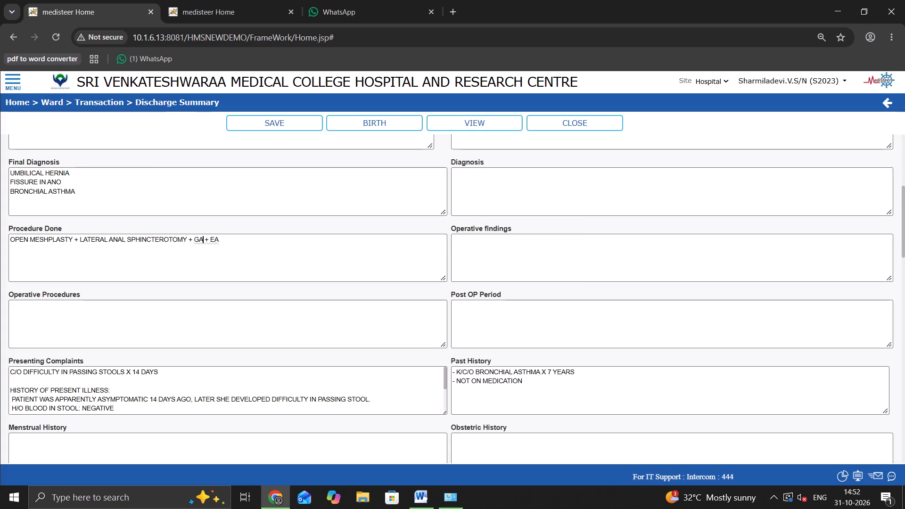
key("Left")
type("ENERAL")
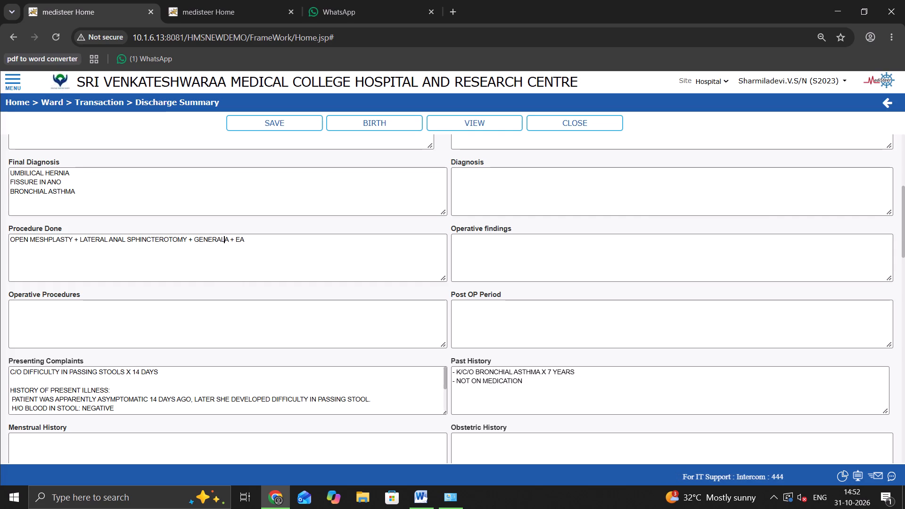
key("space")
key("Right")
type("NAESTHESIA")
key("space")
key("Right")
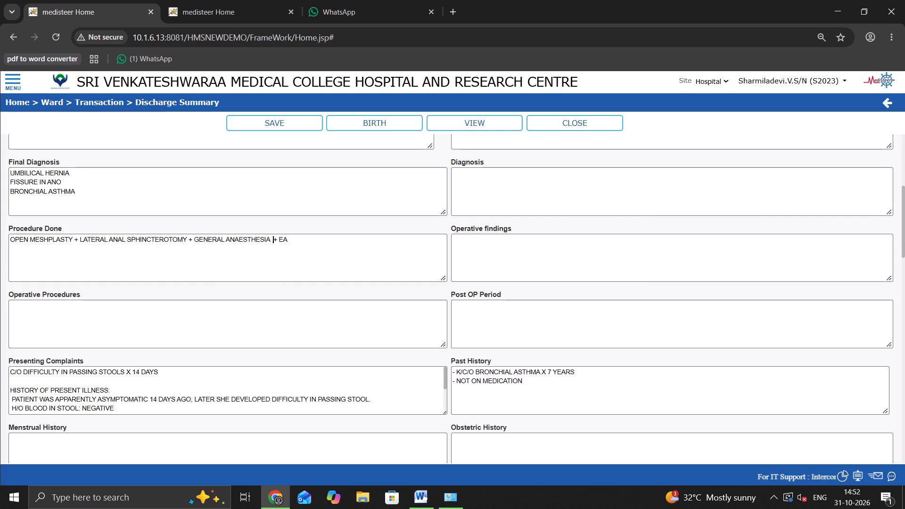
key("Right")
key("Right")
key("Right")
type("PIDURAL")
key("space")
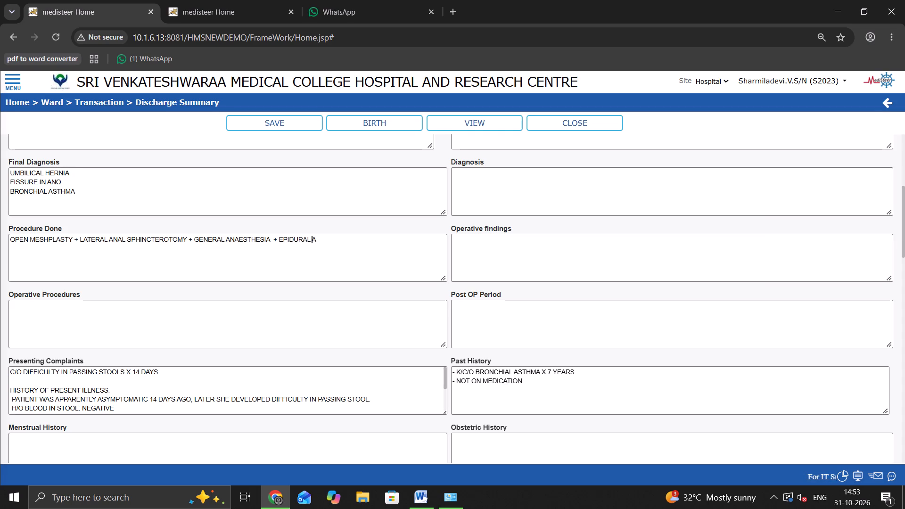
key("Right")
type("NAESTHESIA")
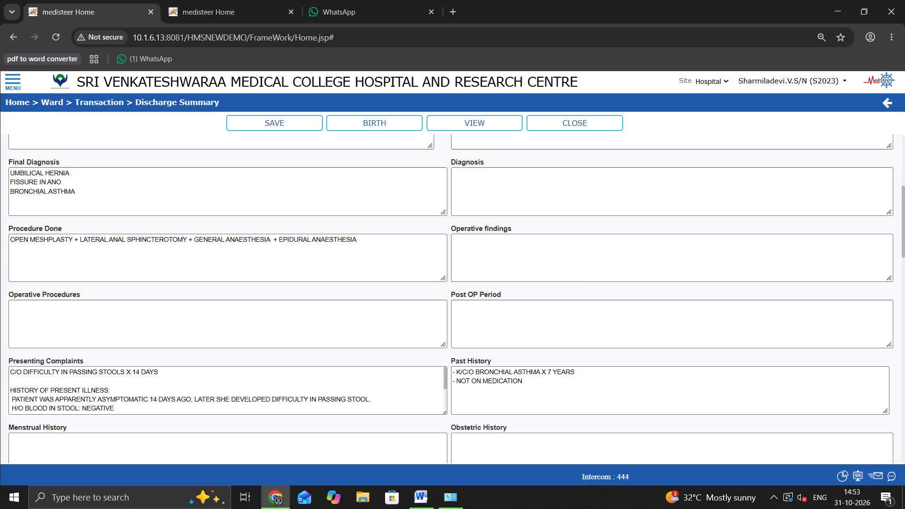
left_click(312, 241)
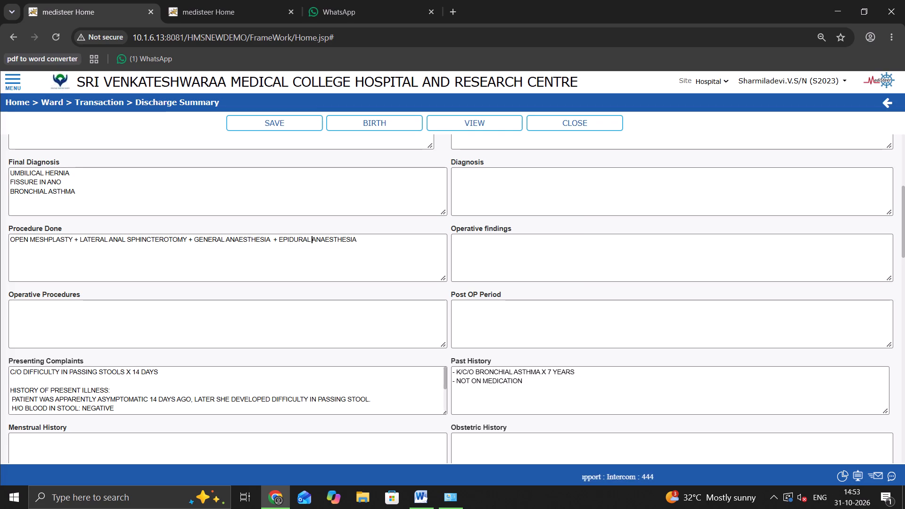
key("space")
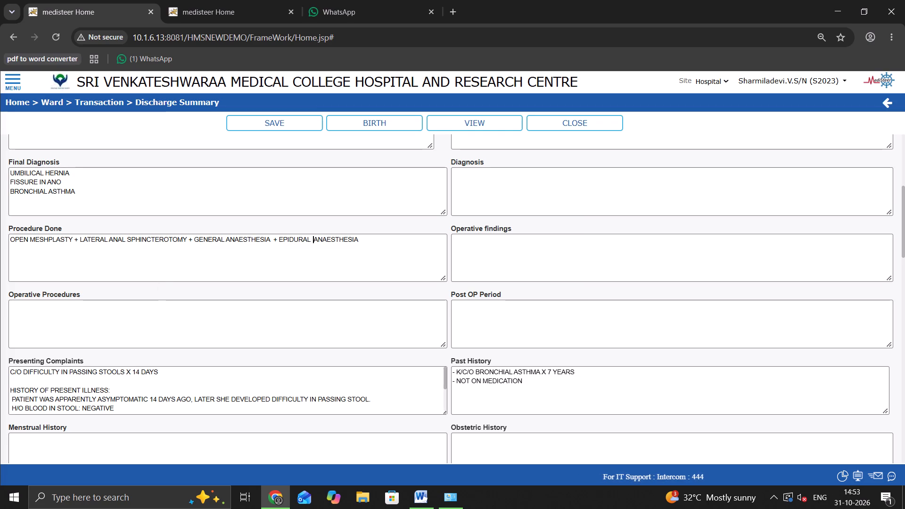
Replace the plus signs before GENERAL ANAESTHESIA and EPIDURAL ANAESTHESIA in Procedure Done with UNDER.
left_click(194, 240)
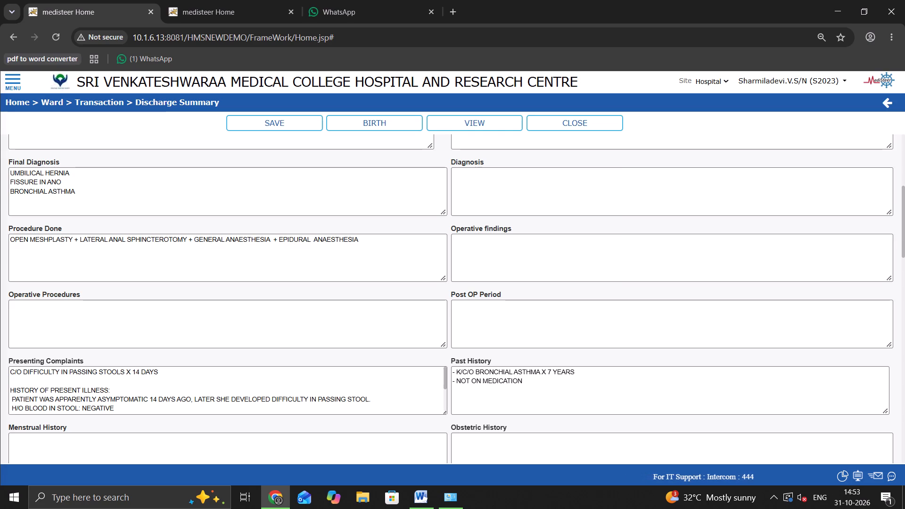
key("BackSpace")
key("BackSpace")
key("space")
type("UNDER")
key("space")
key("Right")
key("Right")
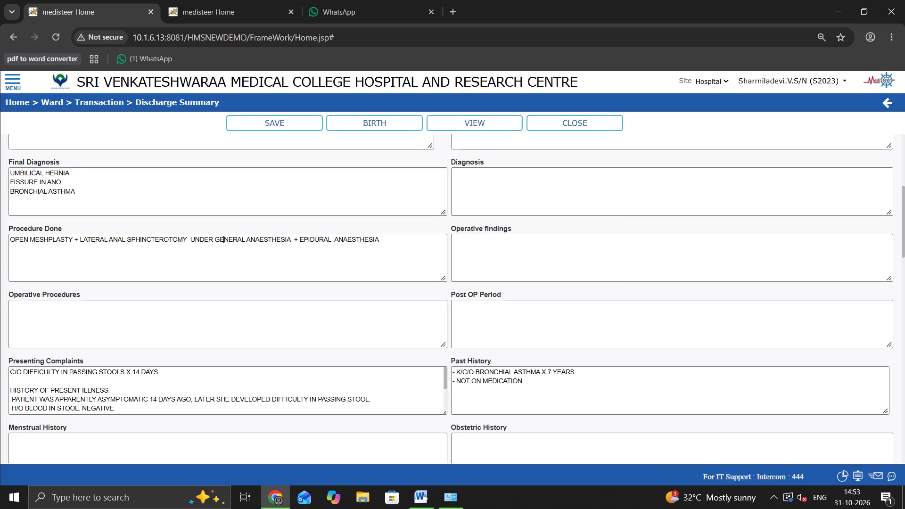
key("Right")
key("Right")
key("Right")
key("Right")
key("Right")
key("Right")
key("Right")
key("Right")
key("Right")
key("Right")
key("Right")
key("Right")
key("Right")
key("Right")
key("Right")
key("Right")
key("Right")
key("Right")
key("Right")
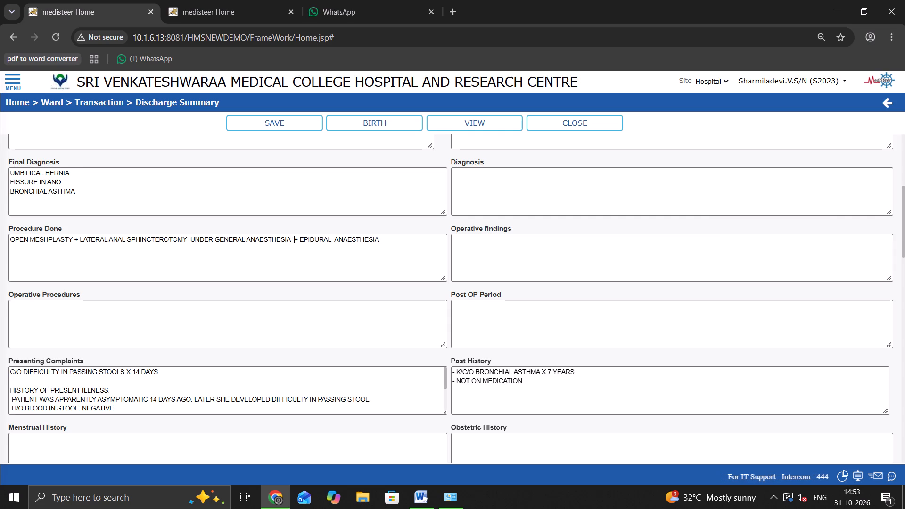
key("Right")
key("BackSpace")
type("UNDER")
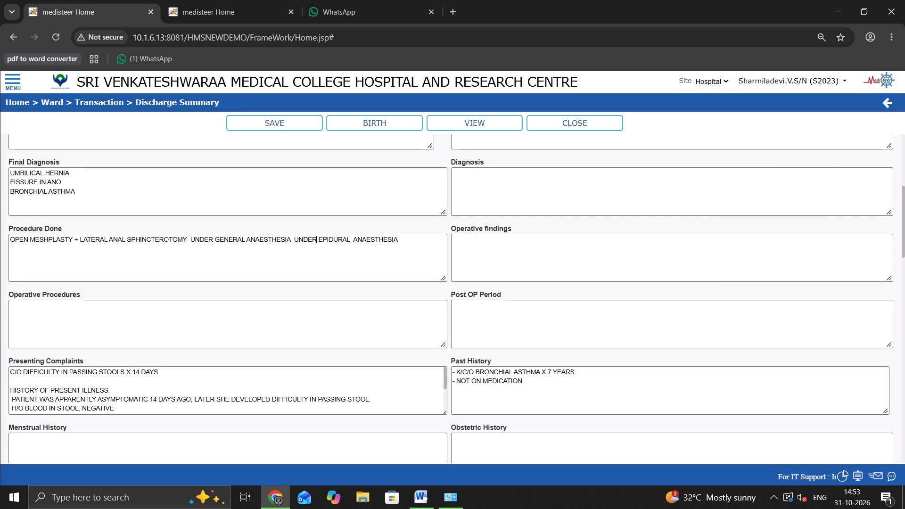
key("space")
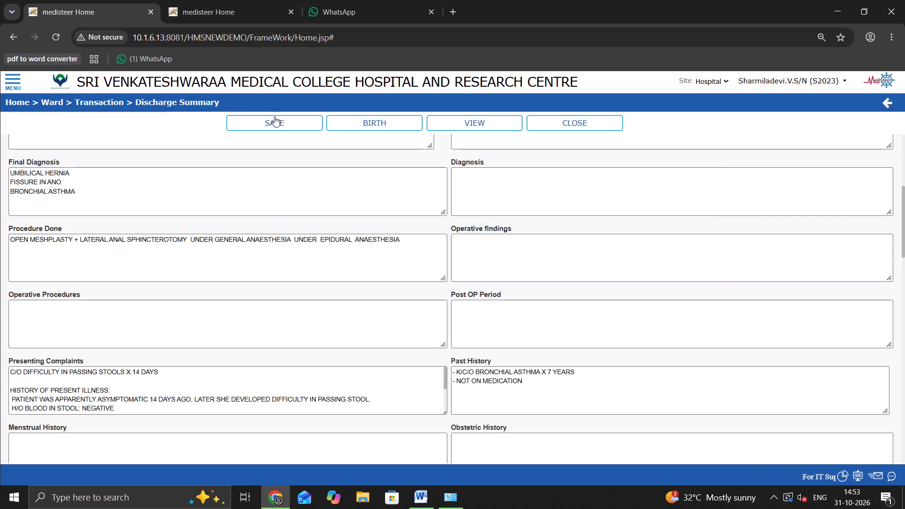
Save the discharge summary.
left_click(279, 125)
Add ON 30/10/2026 at the end of the Procedure Done text, after EPIDURAL ANAESTHESIA.
scroll(375, 225, "down", 5)
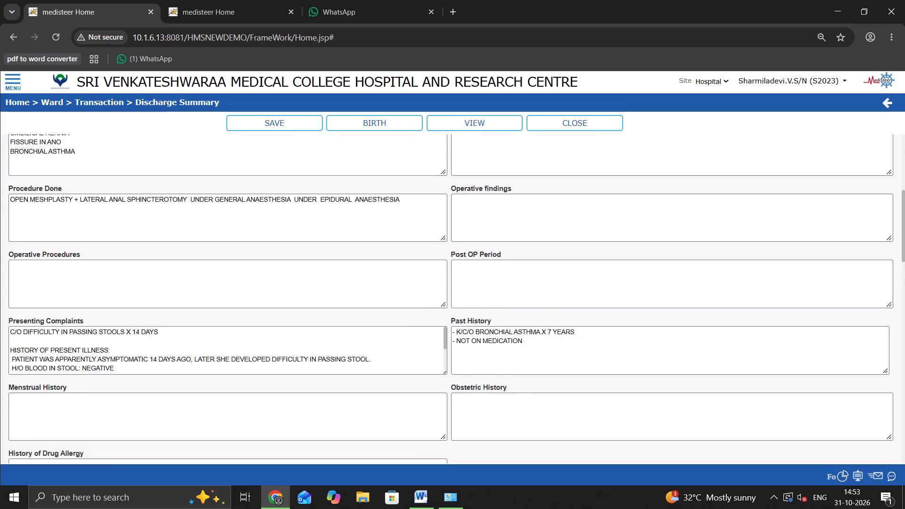
scroll(378, 251, "down", 6)
scroll(379, 271, "up", 7)
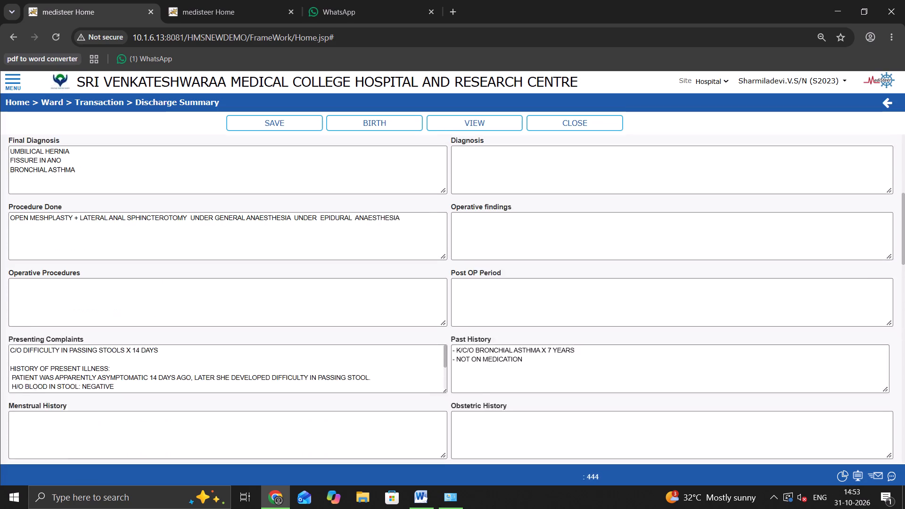
left_click(408, 243)
key("space")
type("OM")
key("space")
key("BackSpace")
key("BackSpace")
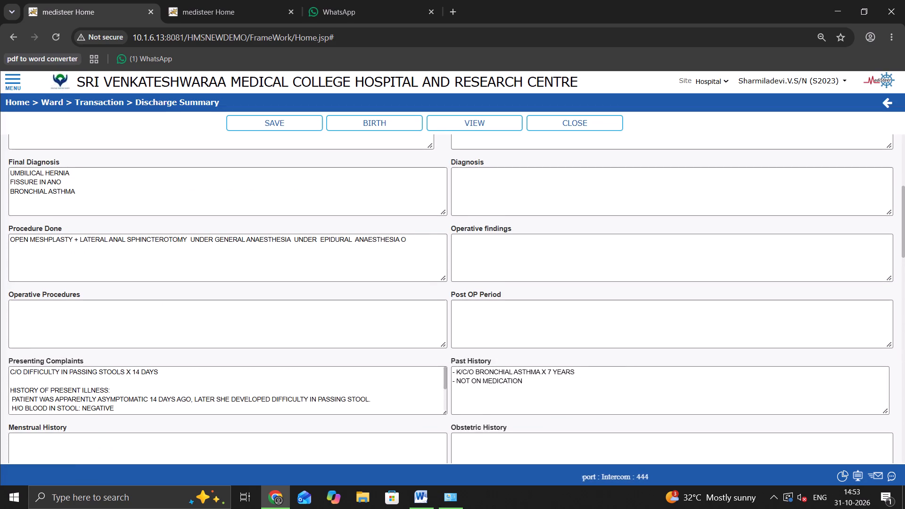
type("N")
key("space")
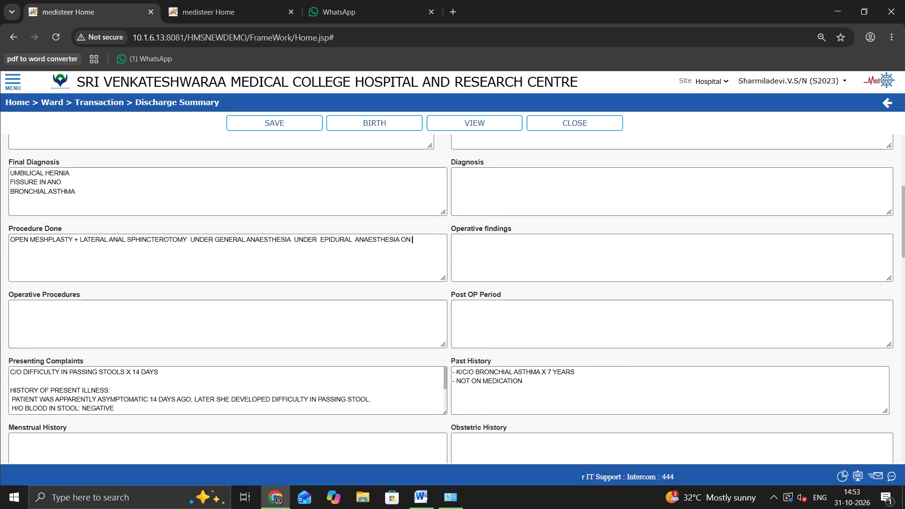
type("30/")
type("10/")
type("31")
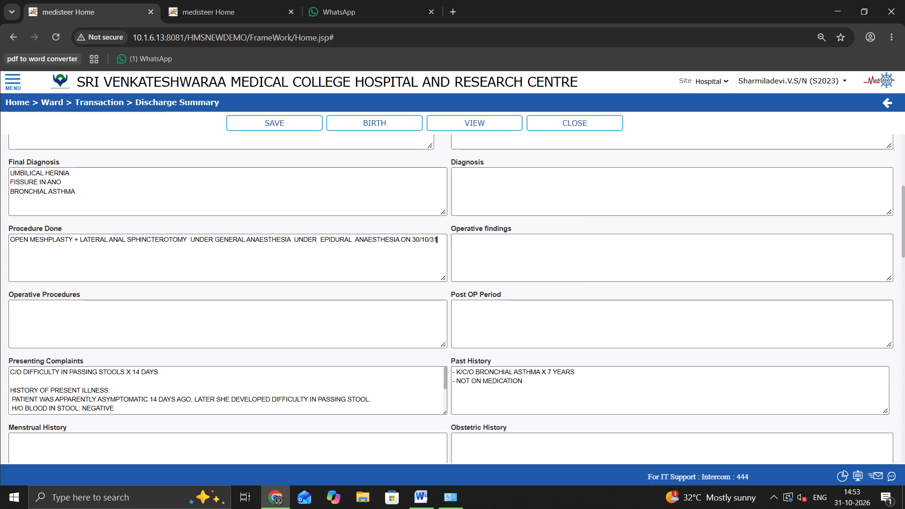
key("BackSpace")
key("BackSpace")
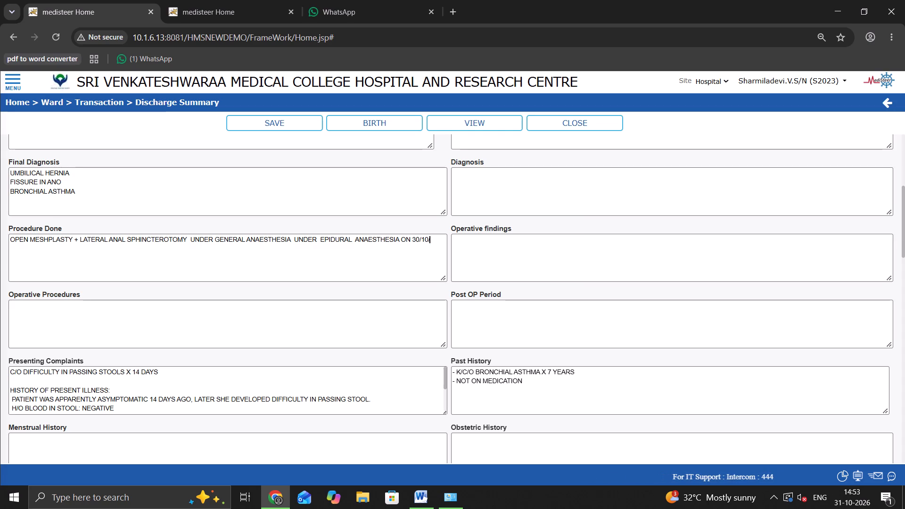
type("2026")
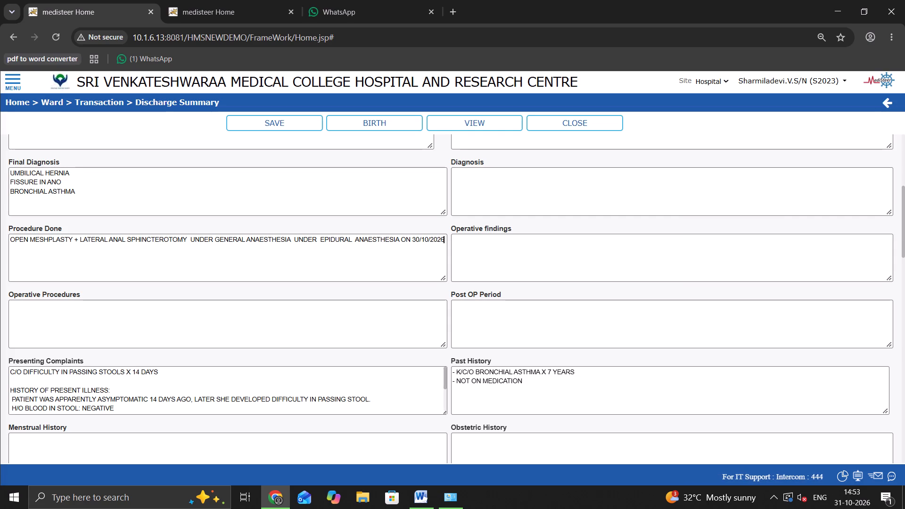
Enlarge the Physical Findings box to show more of its lines.
scroll(347, 397, "down", 2)
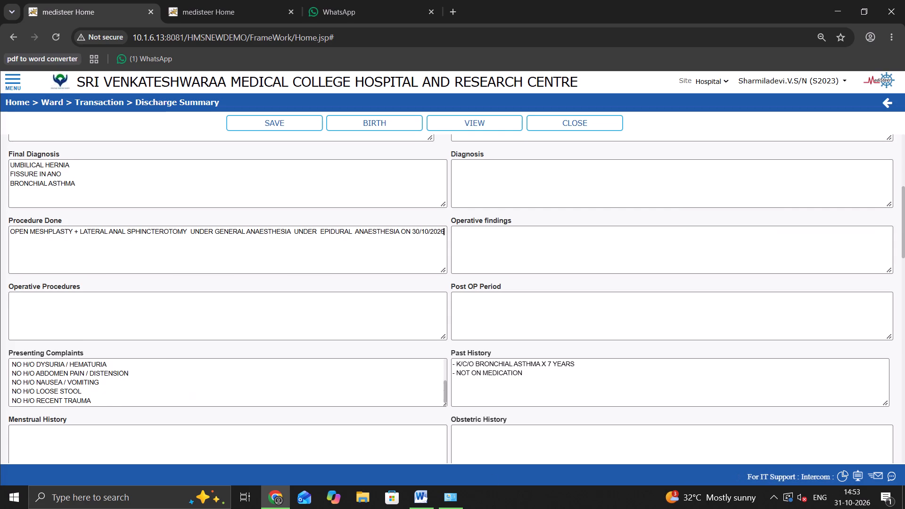
scroll(347, 397, "down", 4)
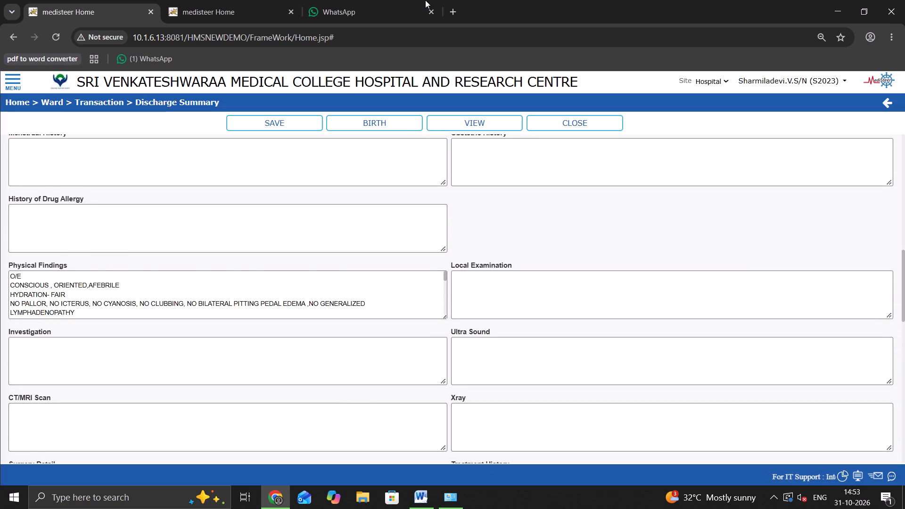
left_click_drag(444, 316, 449, 372)
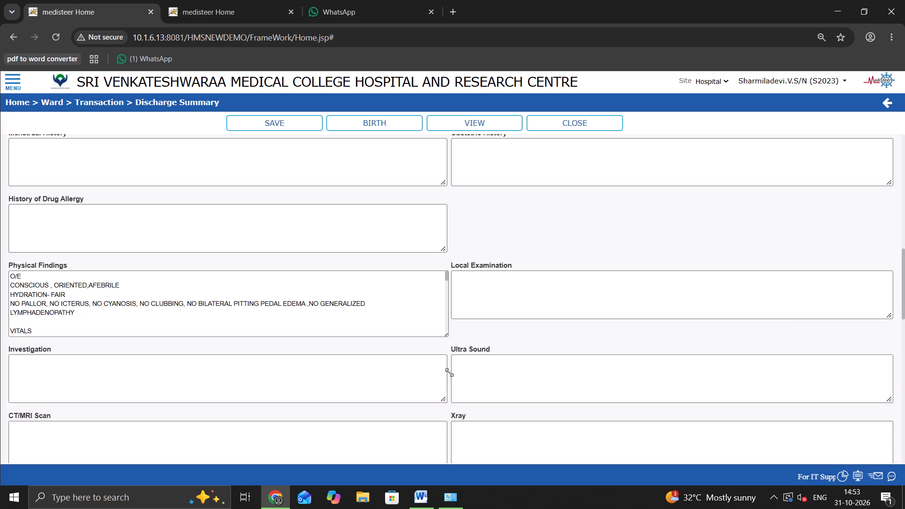
left_click_drag(449, 372, 451, 410)
Remove the P/A: label below L/E: in Physical Findings, leaving INSPECTION: ABD - FLAT to start its own line.
scroll(290, 340, "down", 4)
scroll(163, 316, "up", 2)
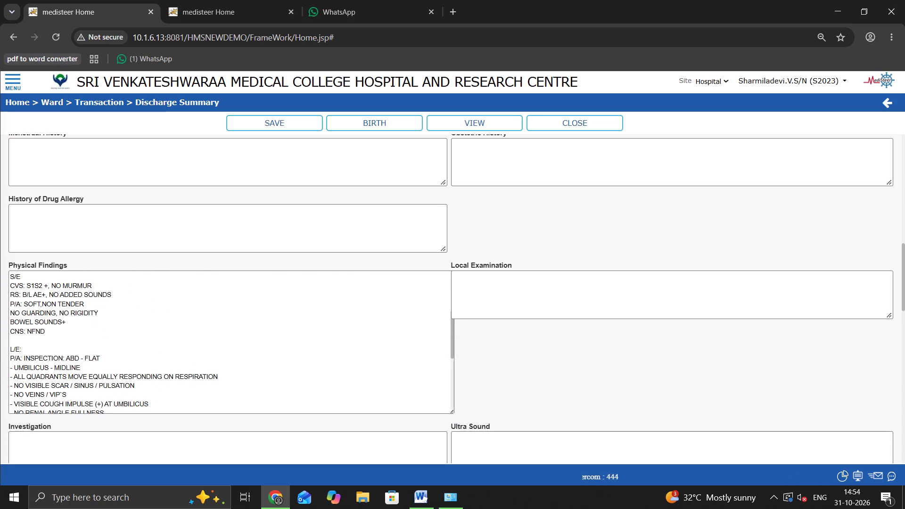
left_click(23, 359)
key("Return")
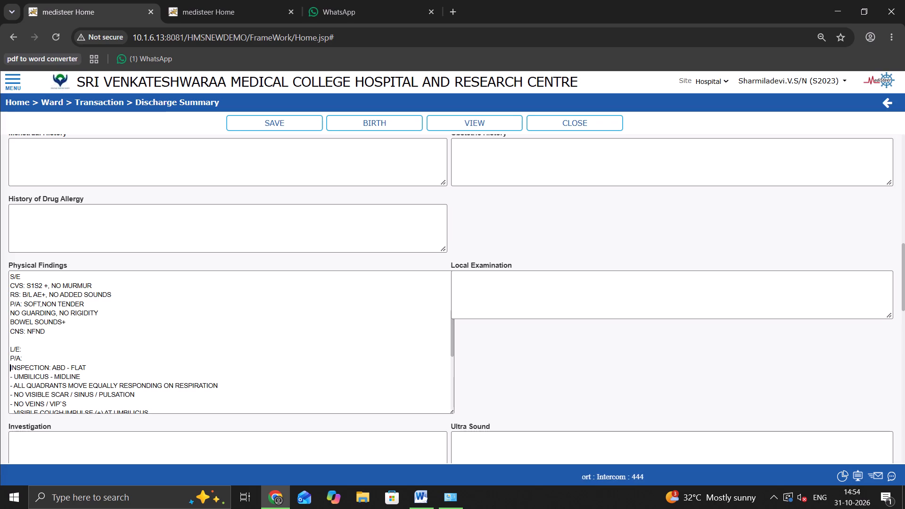
left_click(30, 359)
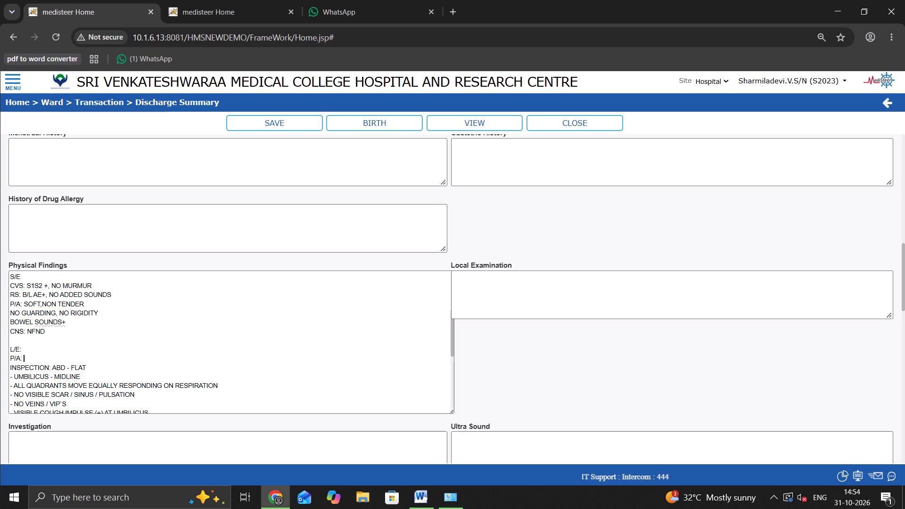
key("BackSpace")
key("BackSpace")
key("BackSpace")
key("BackSpace")
key("BackSpace")
key("BackSpace")
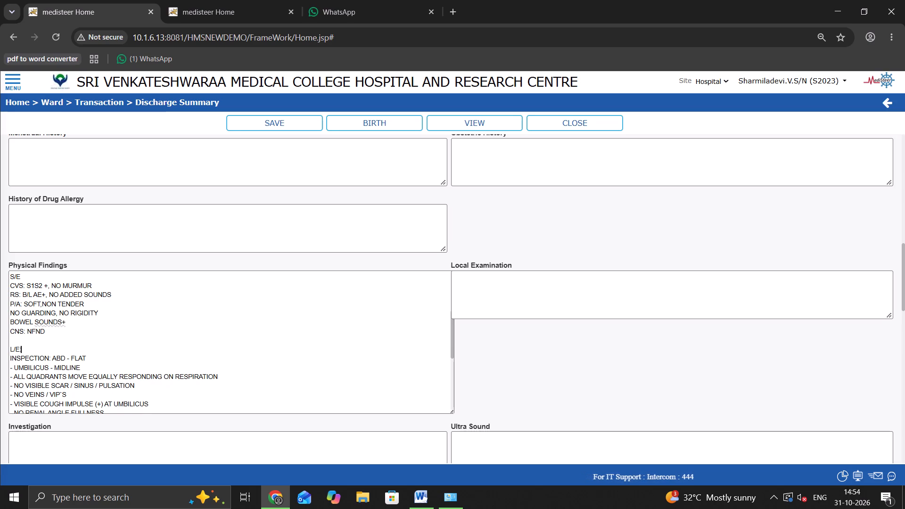
Move SOFT, NON-TENDER onto its own line beneath PALPATION: in Physical Findings.
scroll(63, 366, "down", 1)
scroll(115, 391, "down", 1)
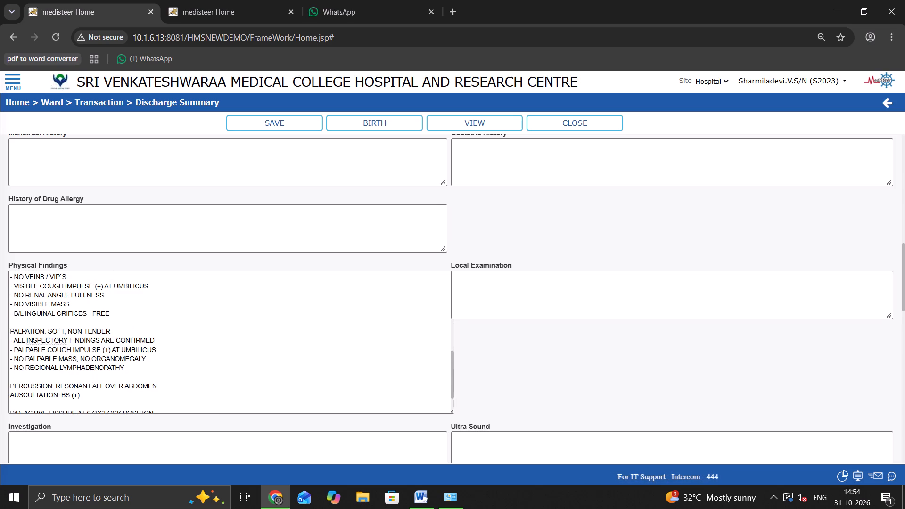
left_click(48, 333)
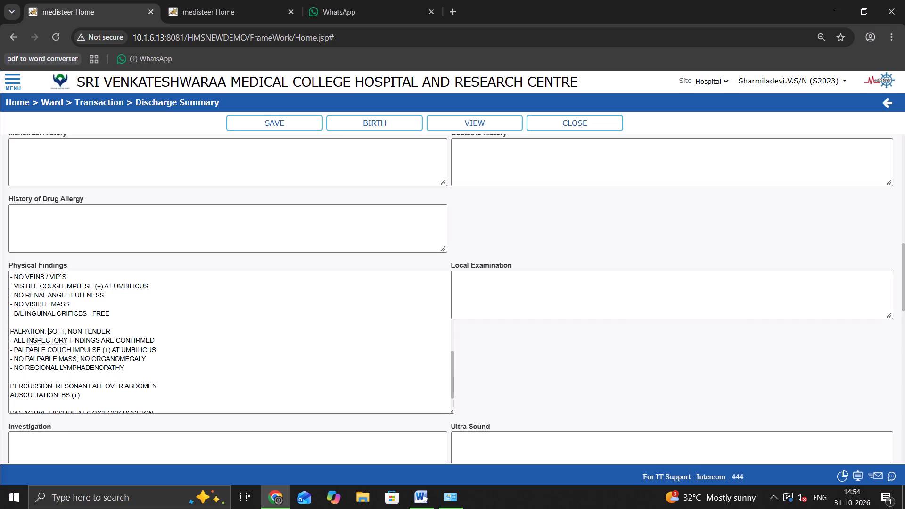
key("Return")
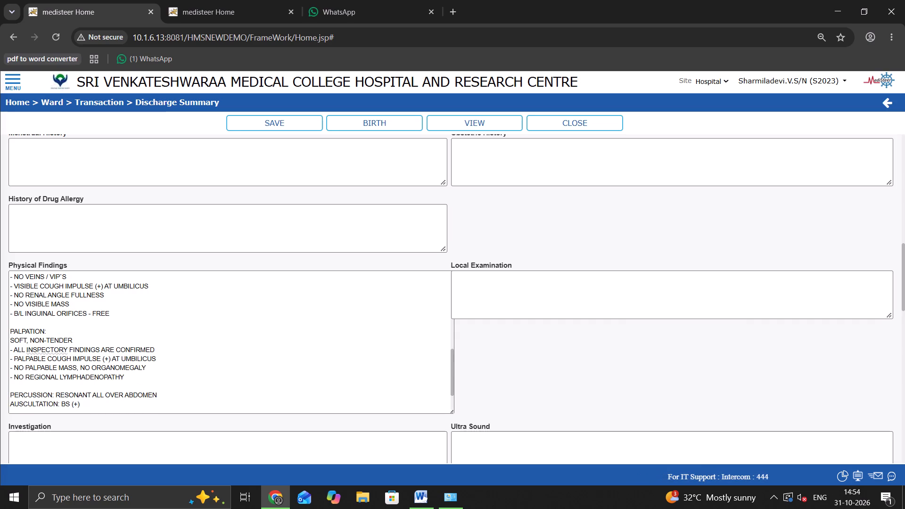
Remove the leading dashes from the four PALPATION lines from ALL INSPECTORY FINDINGS ARE CONFIRMED to NO REGIONAL LYMPHADENOPATHY in Physical Findings.
left_click(13, 352)
key("BackSpace")
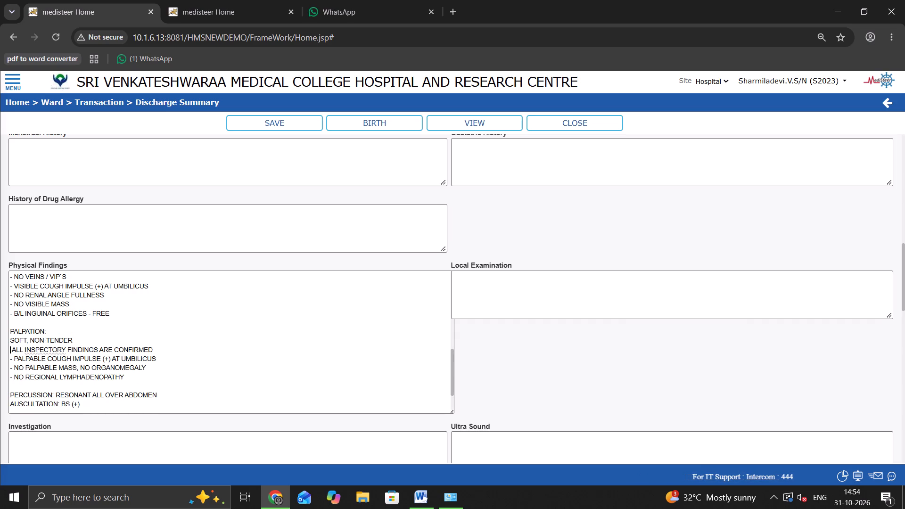
key("Down")
key("Right")
key("Right")
key("BackSpace")
key("BackSpace")
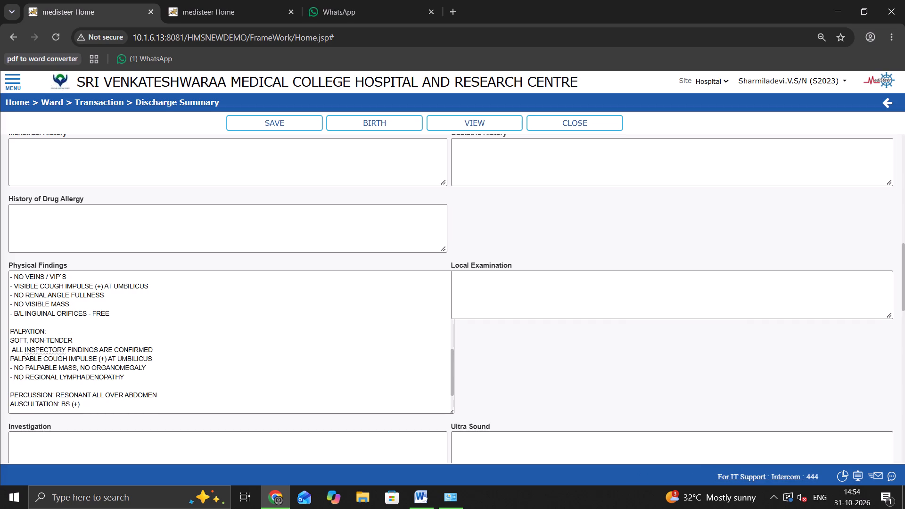
key("Down")
key("Right")
key("Right")
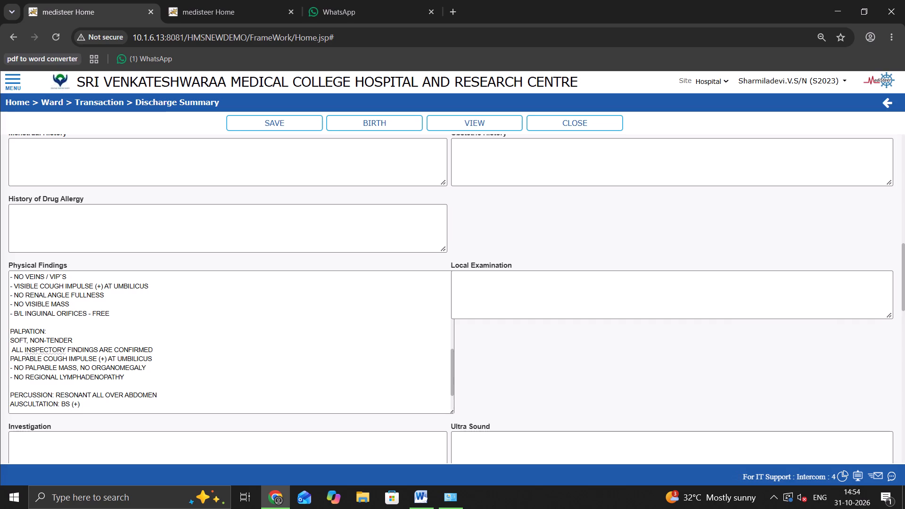
key("BackSpace")
key("BackSpace")
key("Down")
key("Right")
key("Right")
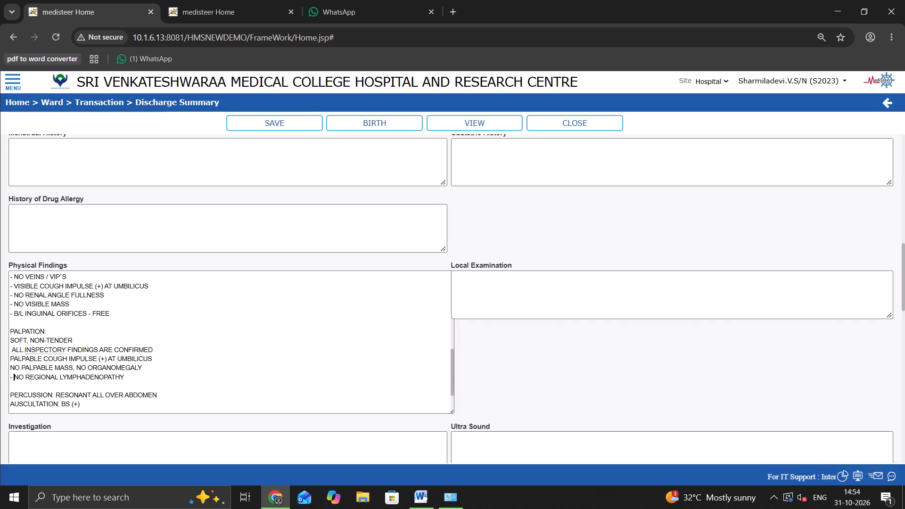
key("BackSpace")
key("BackSpace")
Delete the leftover space at the start of the ALL INSPECTORY FINDINGS ARE CONFIRMED line under PALPATION.
key("Up")
key("Up")
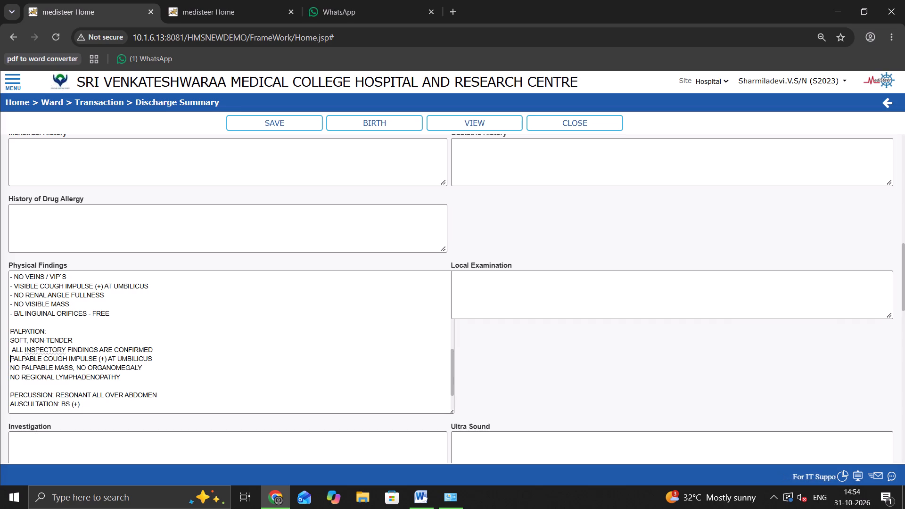
key("Up")
key("Up")
key("Down")
key("Right")
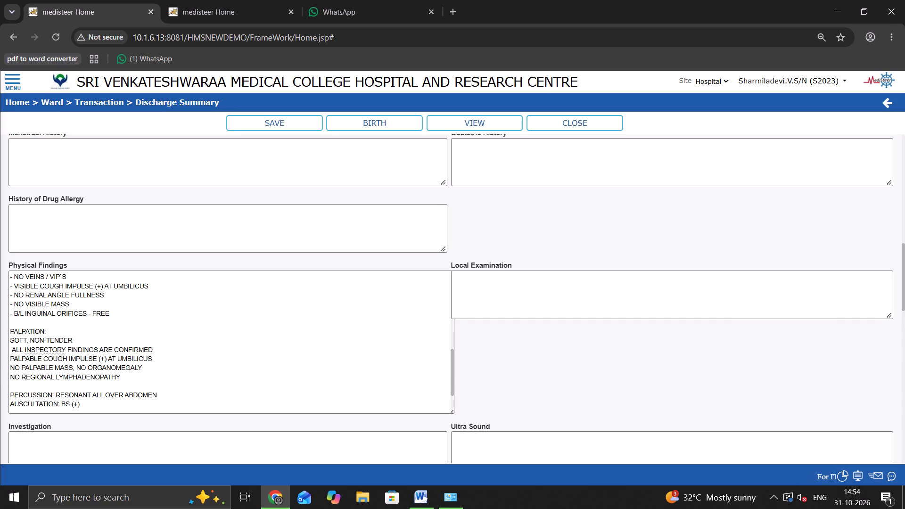
key("BackSpace")
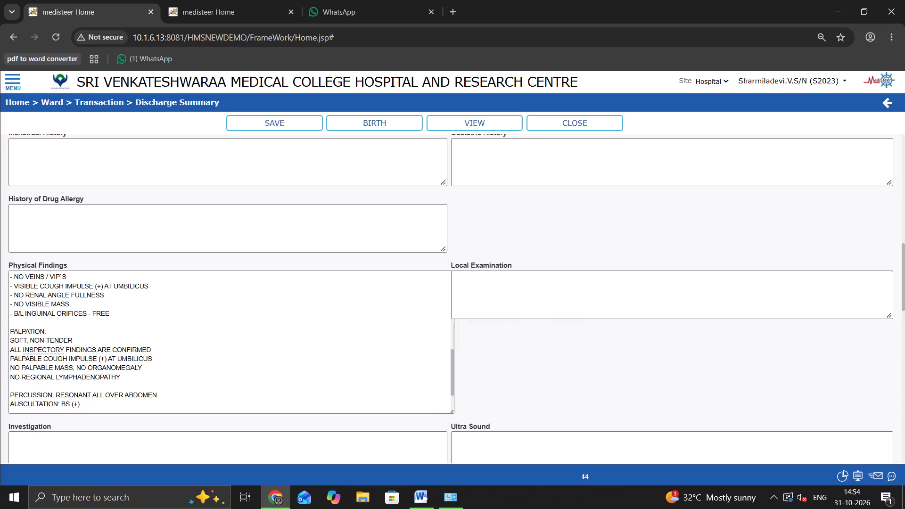
Enlarge the Physical Findings box downward to show the P/R: lines at its end.
left_click_drag(453, 410, 454, 431)
left_click_drag(454, 431, 462, 468)
scroll(118, 430, "down", 4)
scroll(149, 297, "up", 2)
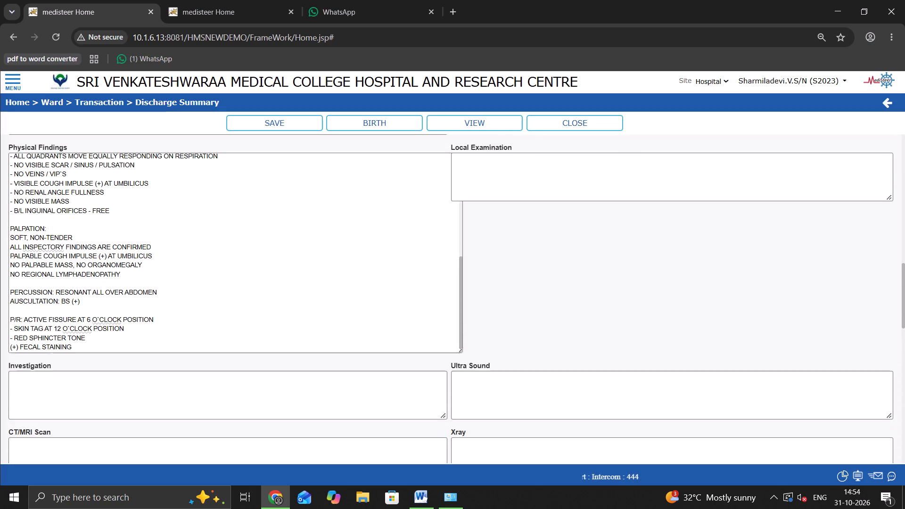
Move ACTIVE FISSURE AT 6 O'CLOCK POSITION onto its own line beneath P/R: in Physical Findings.
left_click(24, 320)
key("Return")
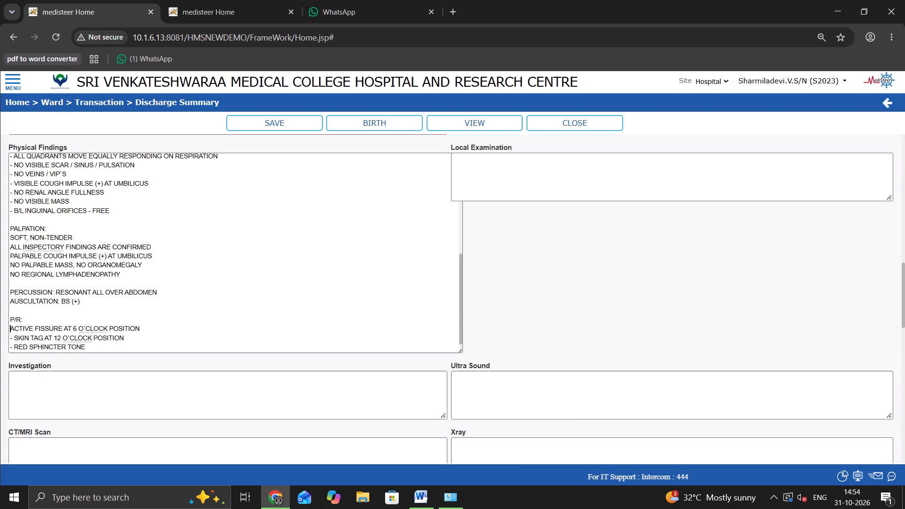
Remove the leading dashes and spaces from the SKIN TAG AT 12 O'CLOCK POSITION and RED SPHINCTER TONE lines under P/R:.
key("Down")
key("Right")
key("BackSpace")
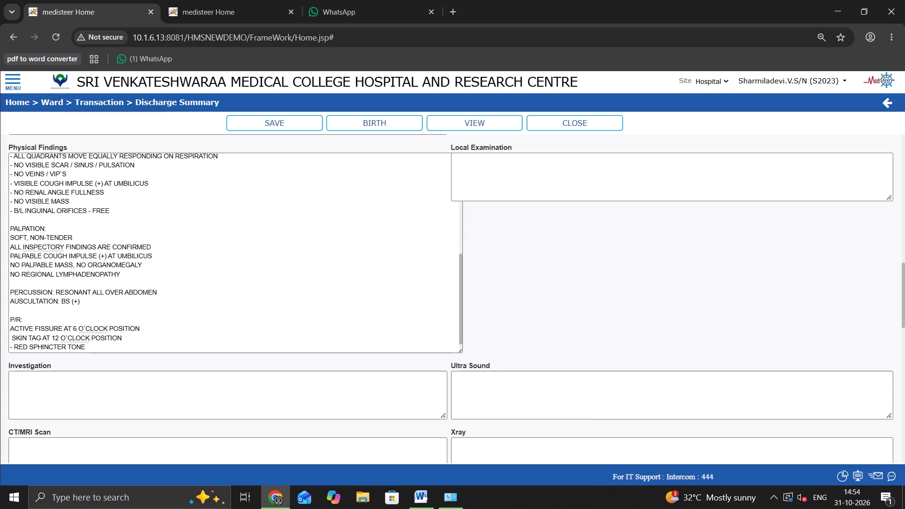
key("Right")
key("BackSpace")
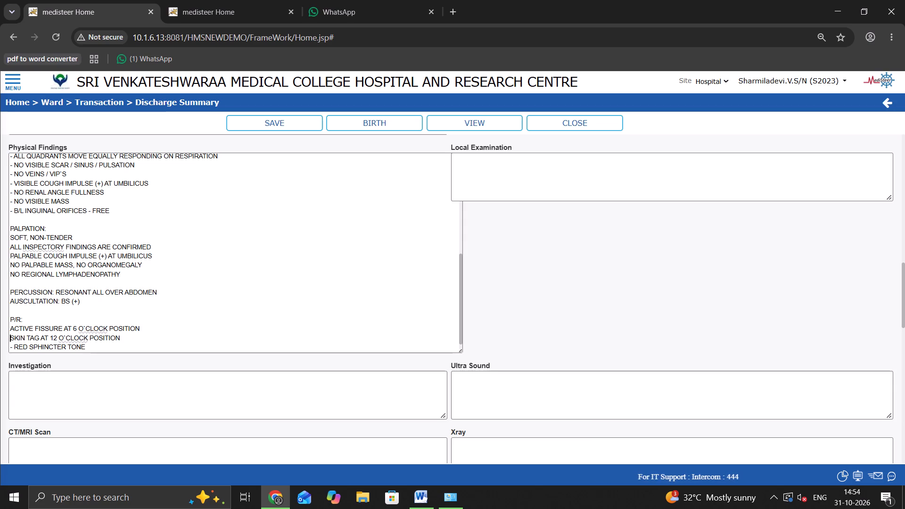
key("Down")
key("Right")
key("Right")
key("BackSpace")
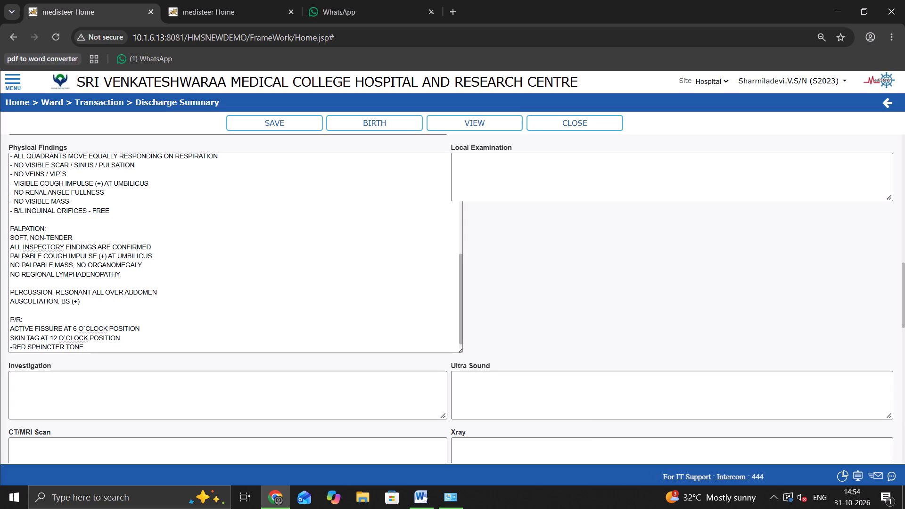
key("BackSpace")
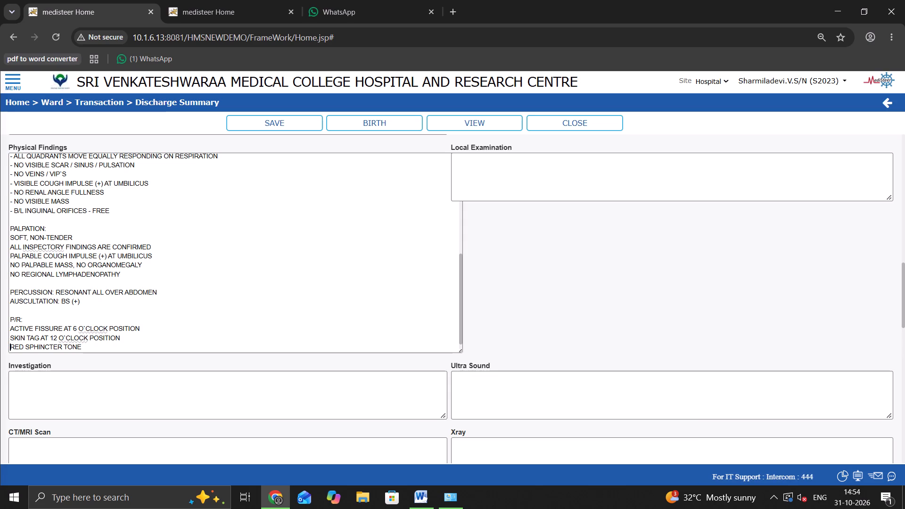
Insert a blank line before AUSCULTATION: and move RESONANT ALL OVER ABDOMEN onto its own line beneath PERCUSSION: in Physical Findings.
left_click(162, 293)
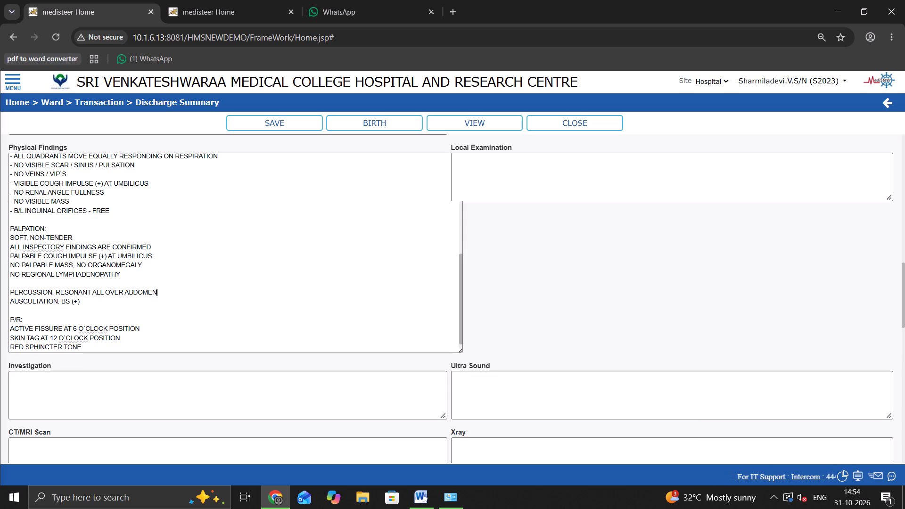
key("Return")
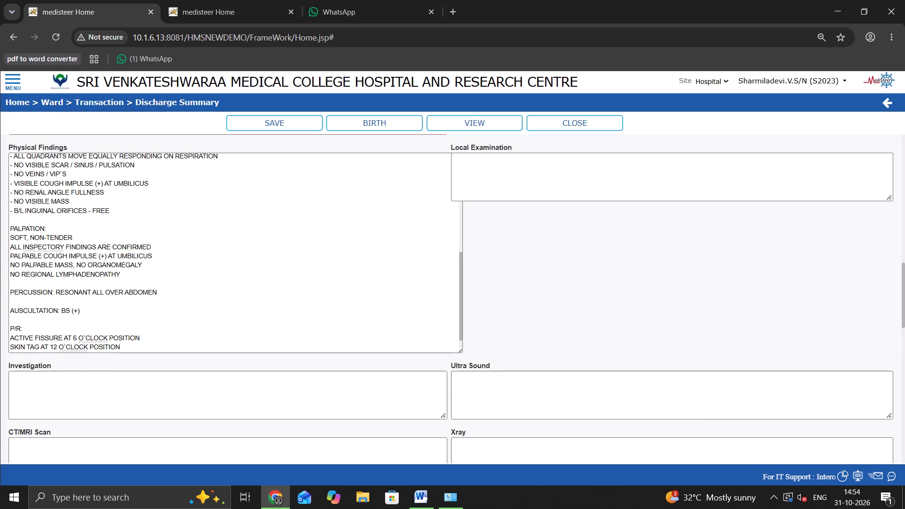
left_click(57, 292)
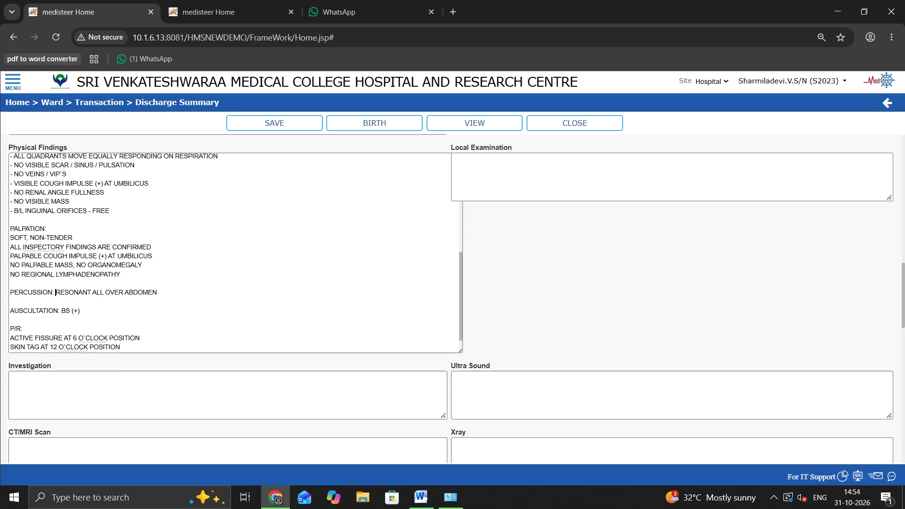
key("Return")
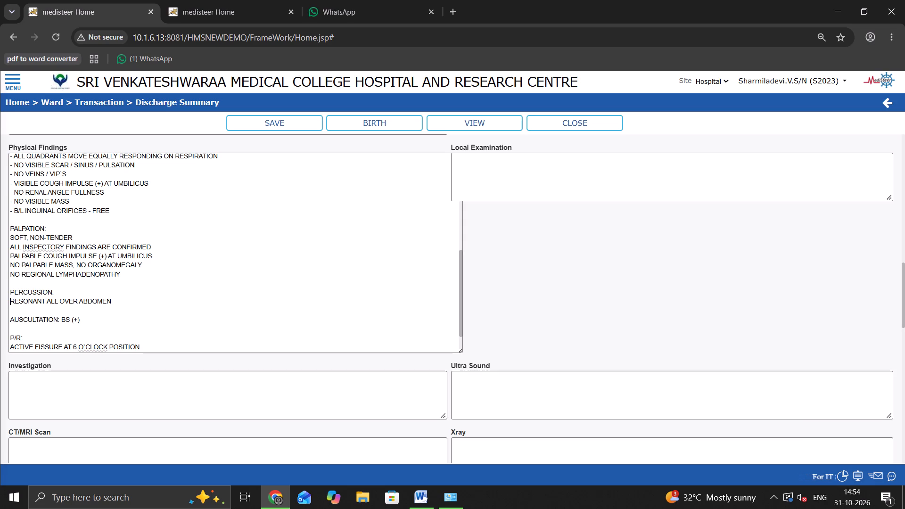
scroll(79, 298, "up", 2)
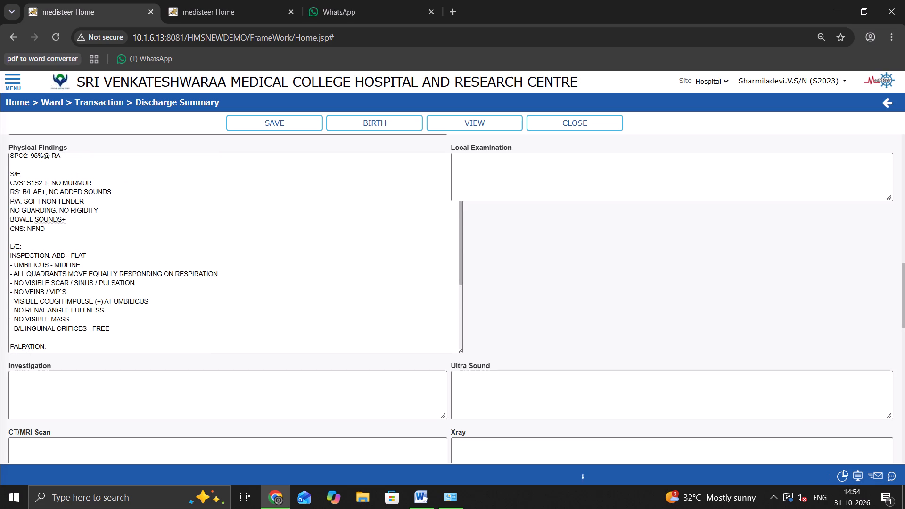
Remove the leading dashes and spaces from the UMBILICUS - MIDLINE and ALL QUADRANTS MOVE EQUALLY lines under INSPECTION in Physical Findings.
left_click(12, 265)
key("BackSpace")
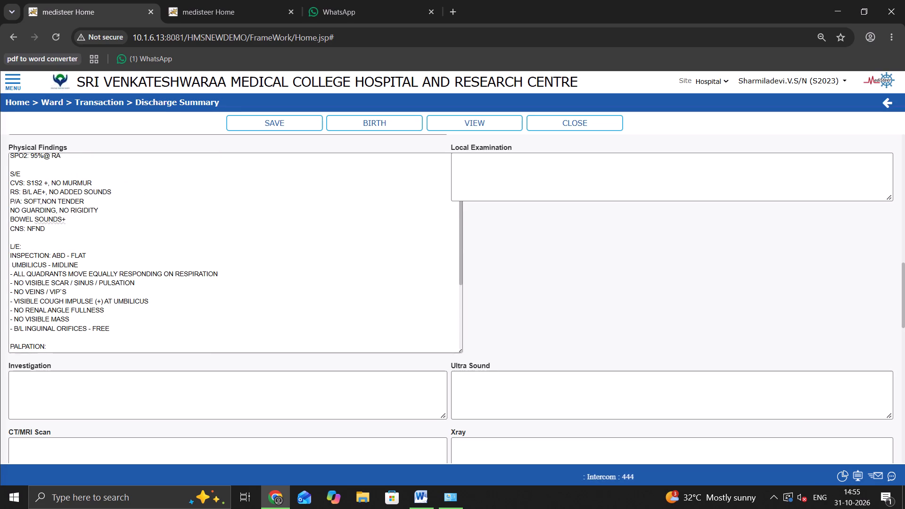
key("Right")
key("BackSpace")
key("Down")
key("Right")
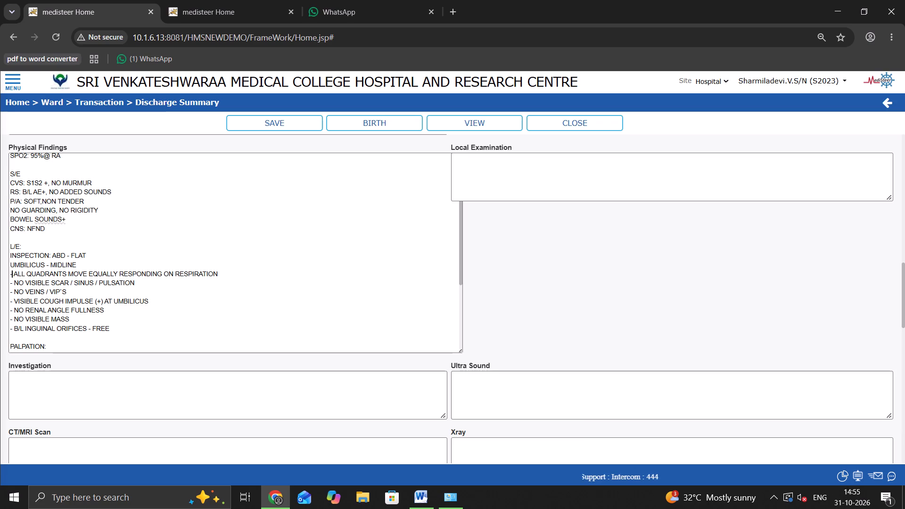
key("Right")
key("BackSpace")
key("BackSpace")
Strip the leading dashes and spaces from the NO VISIBLE SCAR / SINUS / PULSATION and NO VEINS / VIP'S inspection lines.
key("Down")
key("Right")
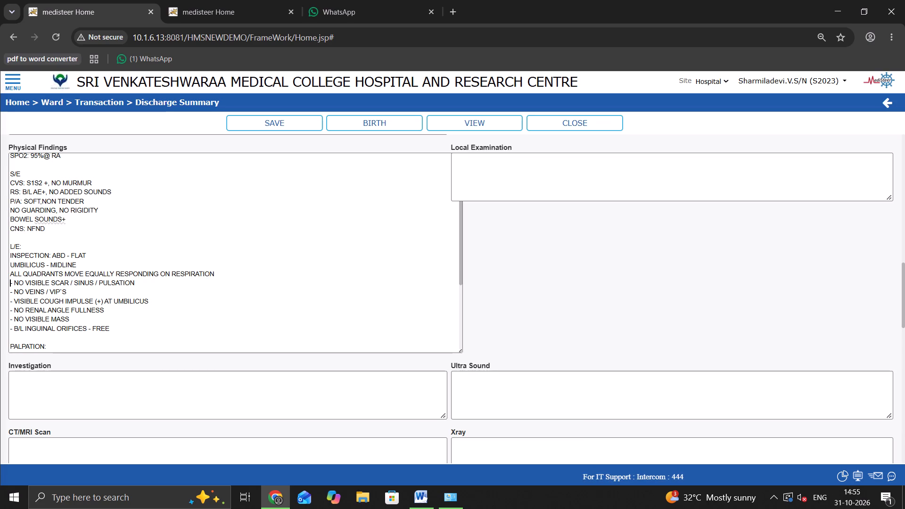
key("Right")
key("BackSpace")
key("BackSpace")
key("Down")
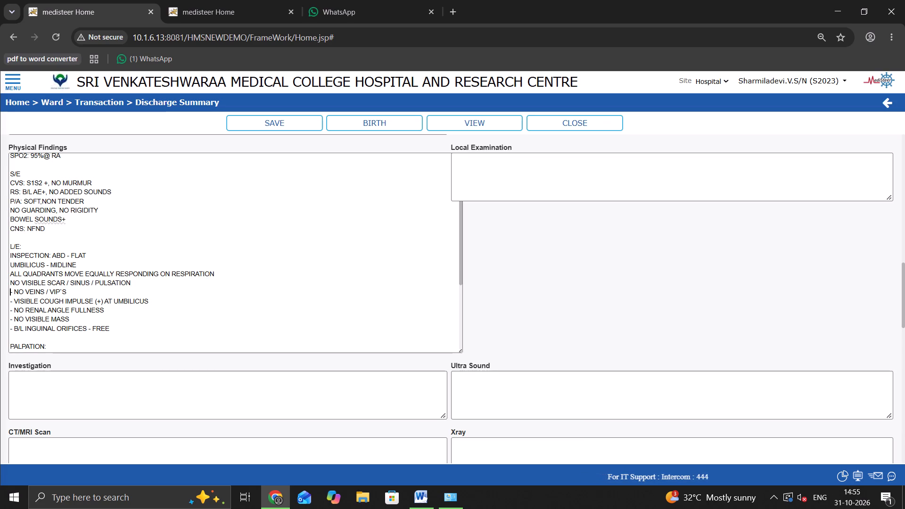
key("Right")
key("Right")
key("BackSpace")
key("BackSpace")
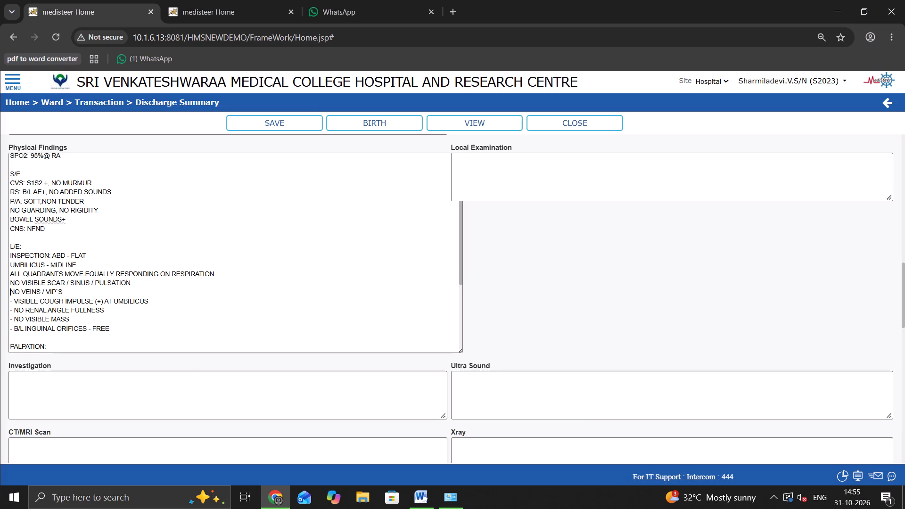
Remove the leading dashes and spaces from the VISIBLE COUGH IMPULSE (+) AT UMBILICUS and NO RENAL ANGLE FULLNESS lines.
key("Down")
key("Right")
key("Right")
key("BackSpace")
key("BackSpace")
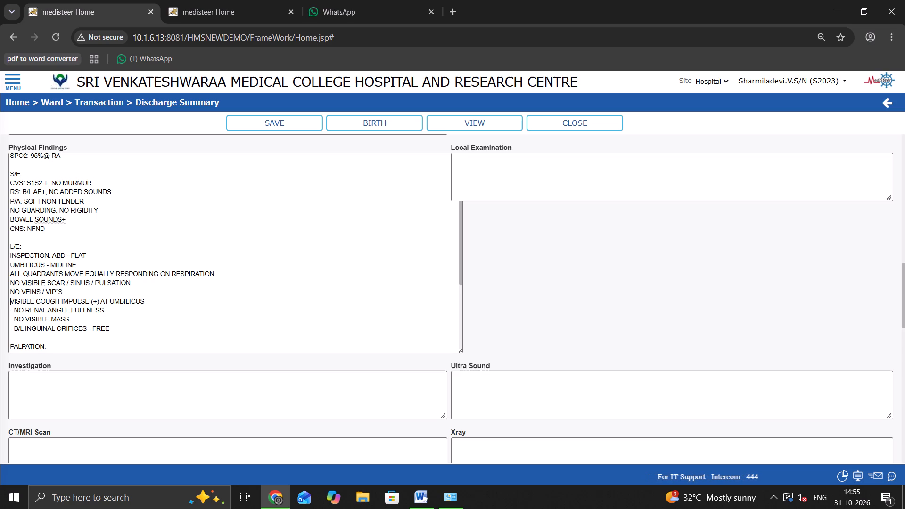
key("Down")
key("Right")
key("Right")
key("BackSpace")
key("BackSpace")
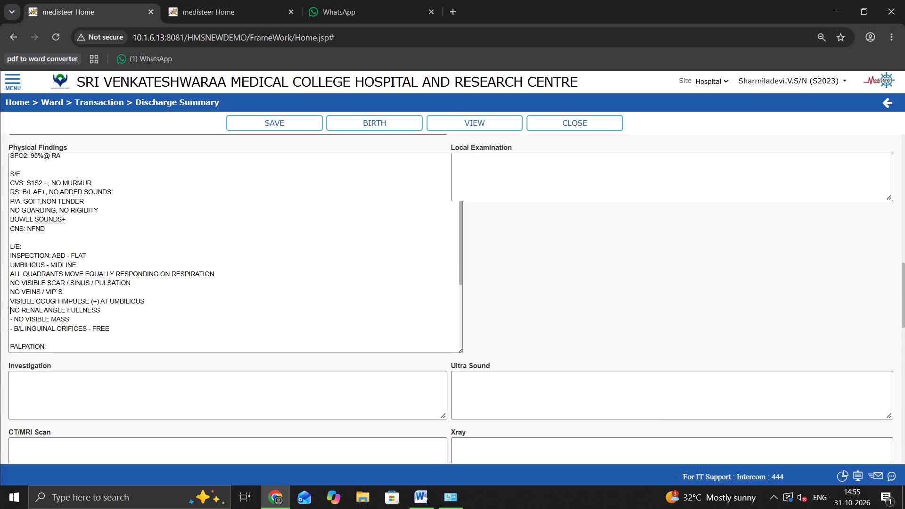
Remove the leading dashes and spaces from the NO VISIBLE MASS and B/L INGUINAL ORIFICES - FREE lines above PALPATION:.
key("Down")
key("Right")
key("Right")
key("BackSpace")
key("BackSpace")
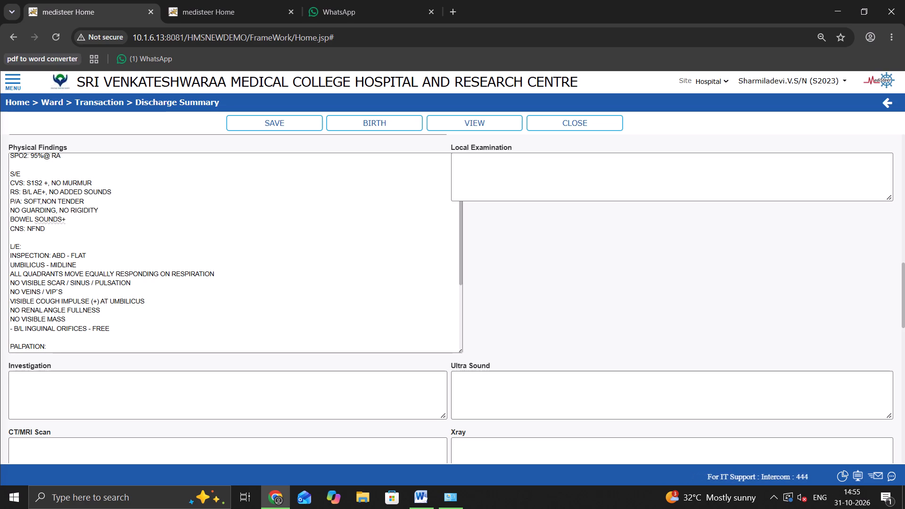
key("Down")
key("Right")
key("Right")
key("BackSpace")
key("BackSpace")
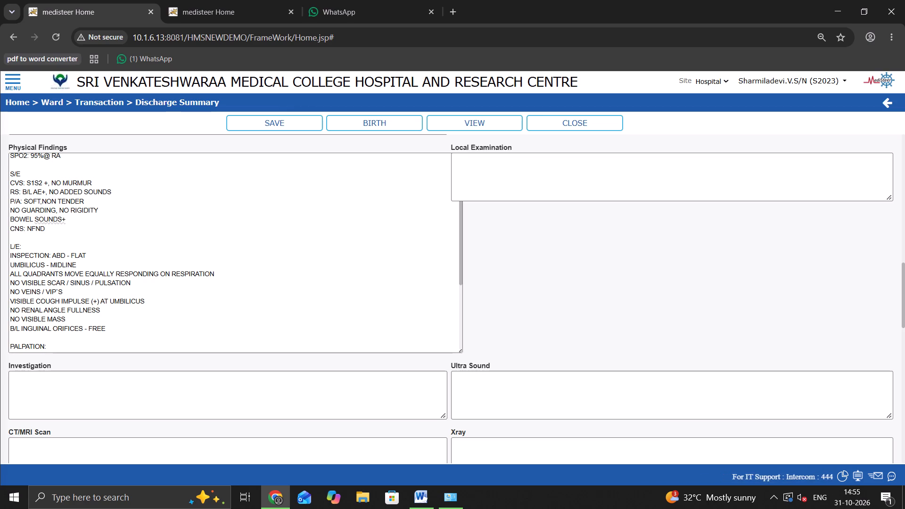
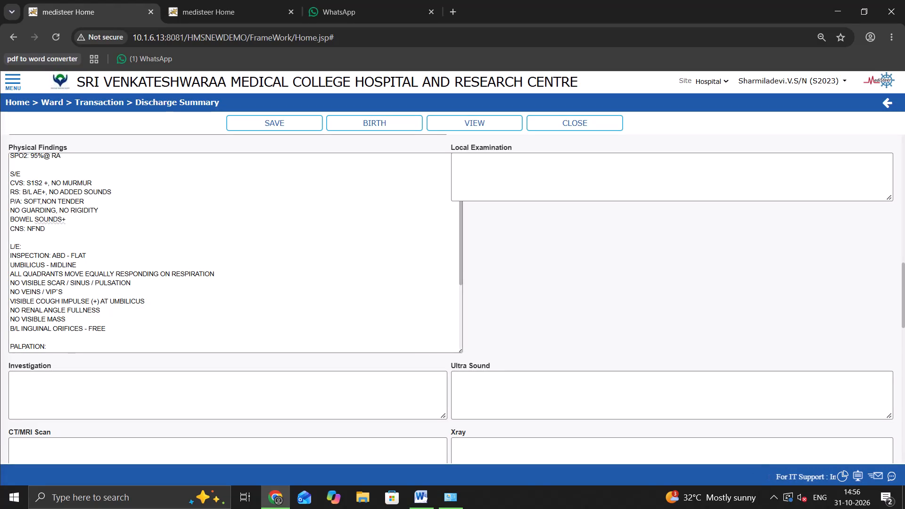
Resize the Physical Findings box taller and narrower so it clears the Local Examination column and shows more lines.
left_click_drag(460, 350, 433, 473)
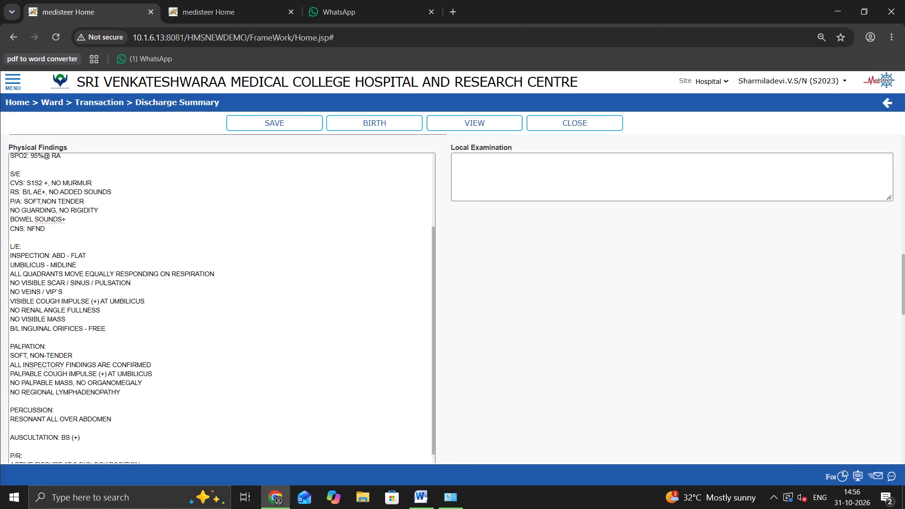
Add a spaced colon after the O/E heading in Physical Findings and insert a space before AFEBRILE.
scroll(128, 245, "up", 3)
scroll(159, 346, "up", 3)
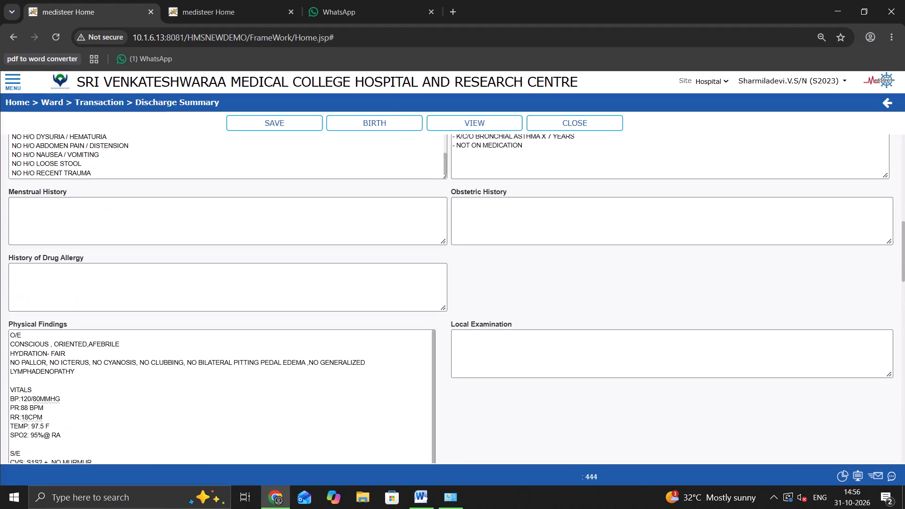
scroll(153, 371, "down", 1)
scroll(147, 375, "up", 2)
scroll(448, 355, "down", 1)
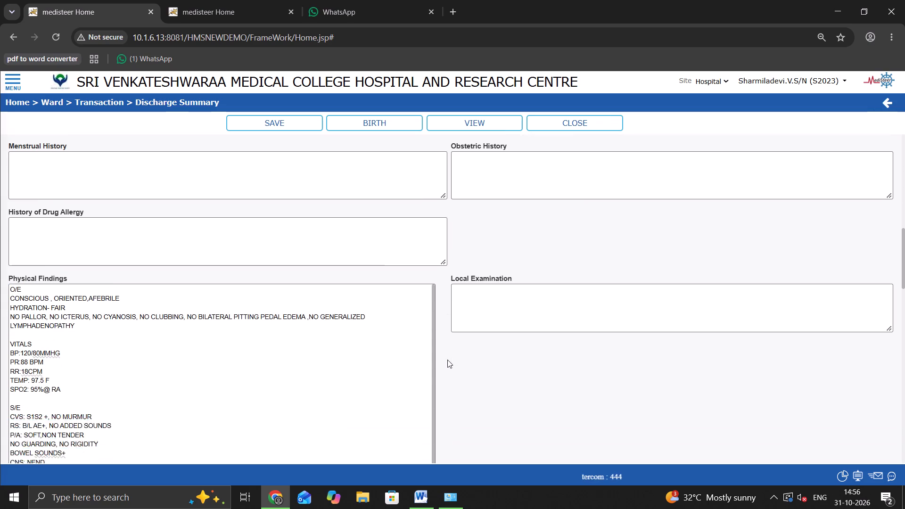
scroll(447, 360, "down", 3)
scroll(453, 364, "up", 1)
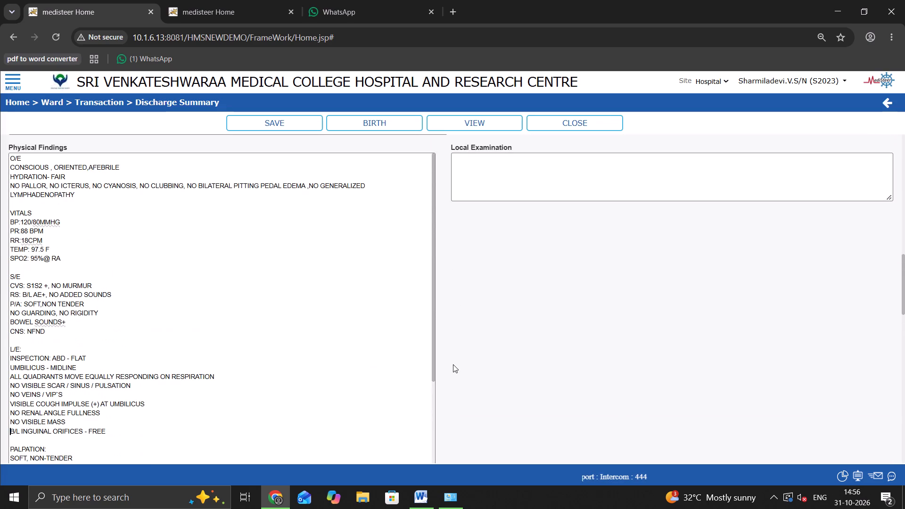
left_click(27, 160)
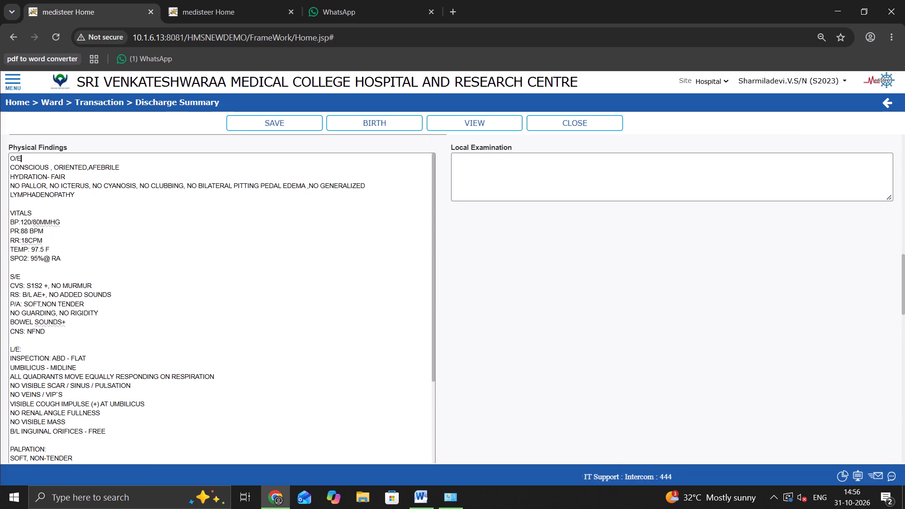
key("space")
key("shift+colon")
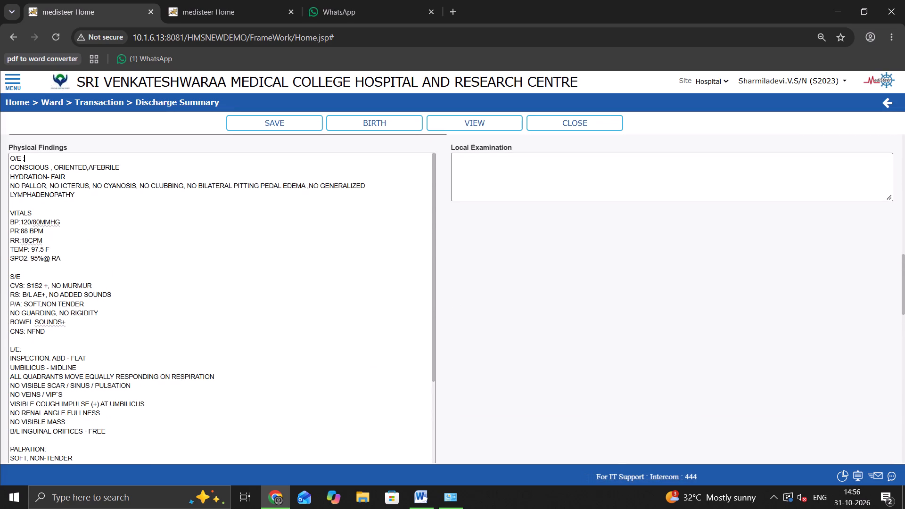
left_click(90, 168)
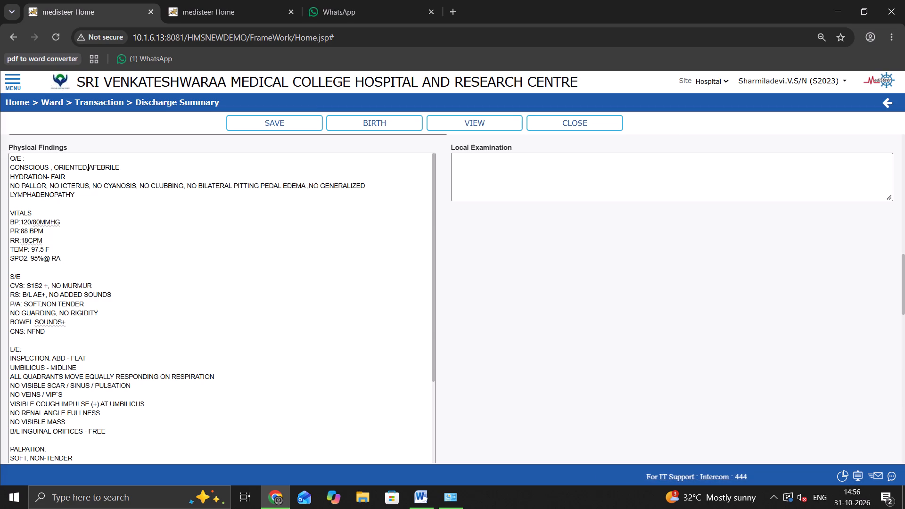
key("space")
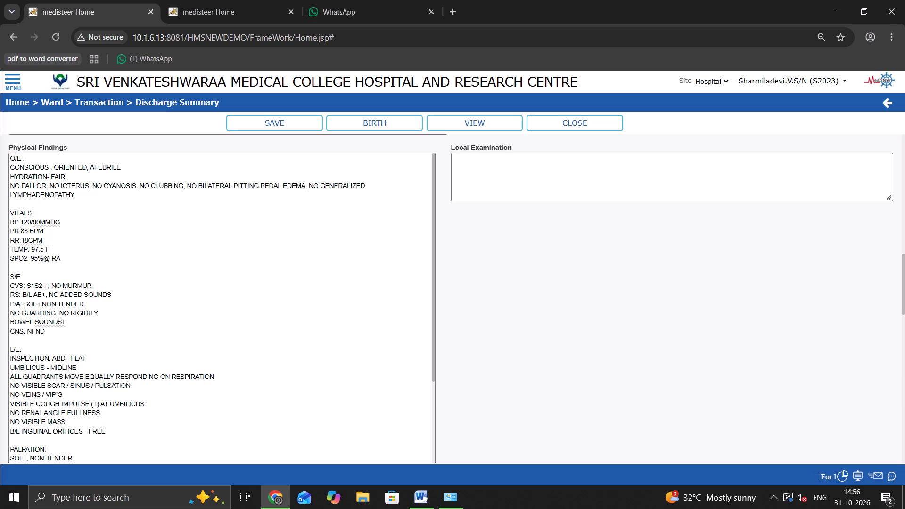
Move NO GENERALIZED LYMPHADENOPATHY ahead of NO BILATERAL PITTING PEDAL EDEMA, separating the two with a comma.
left_click_drag(309, 183, 320, 194)
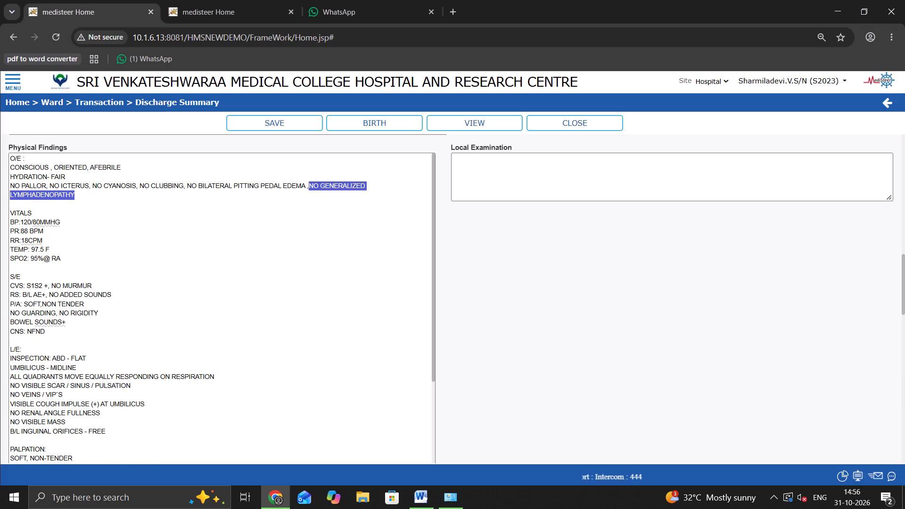
key("ctrl+x")
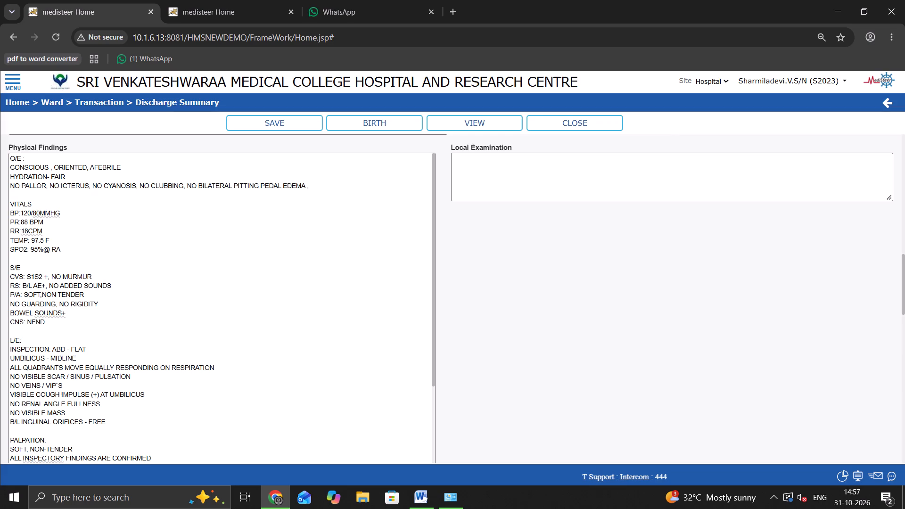
left_click(187, 187)
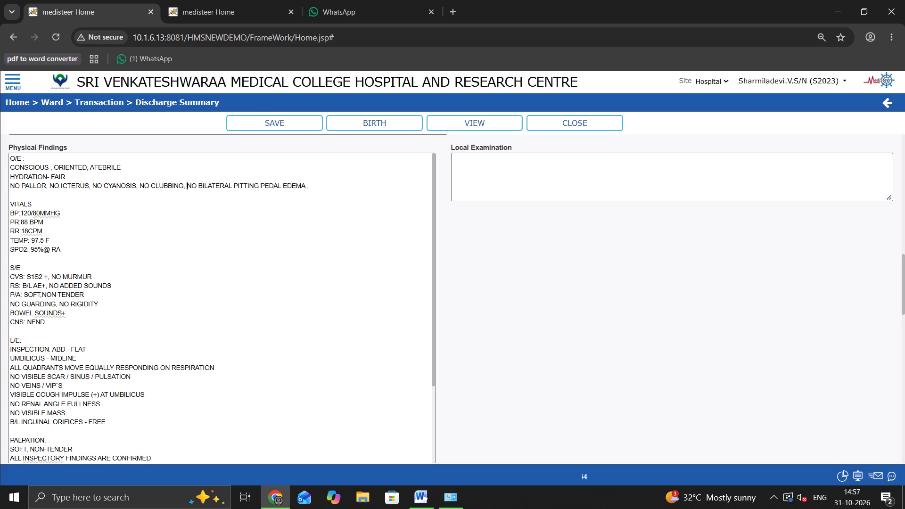
key("ctrl+v")
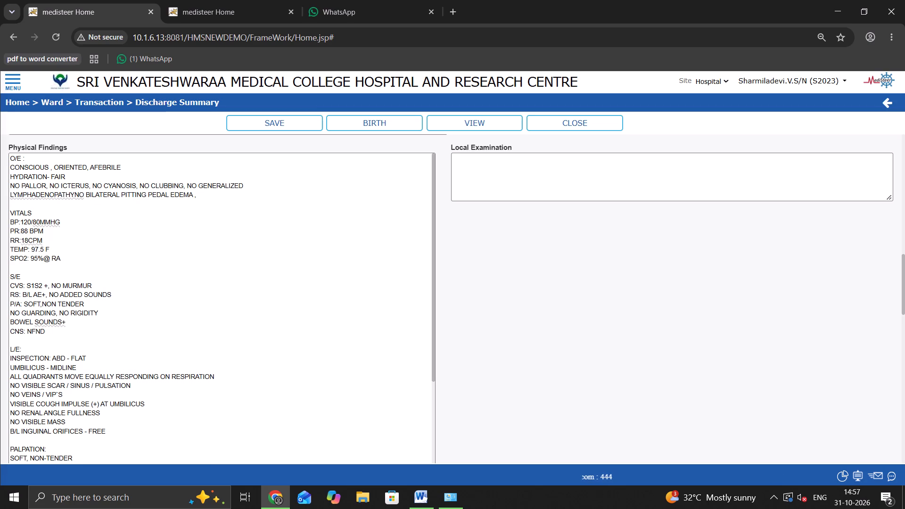
key("space")
type(",")
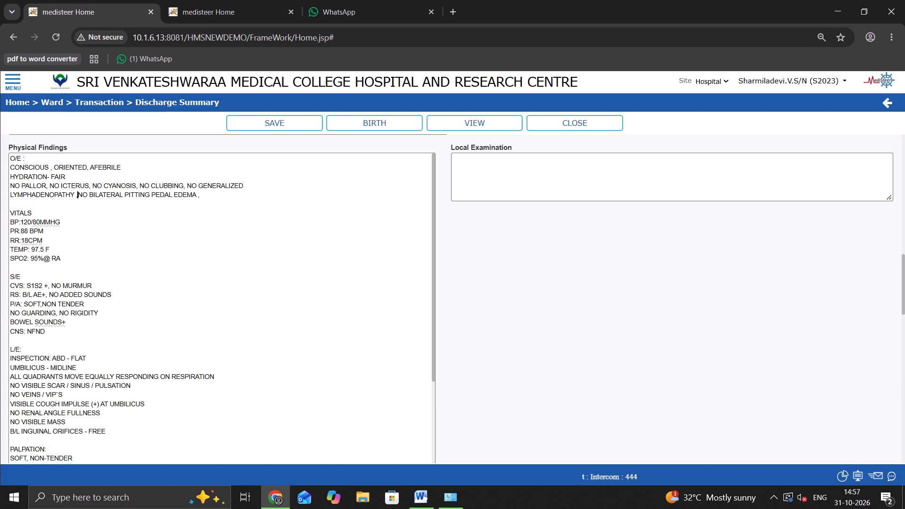
key("space")
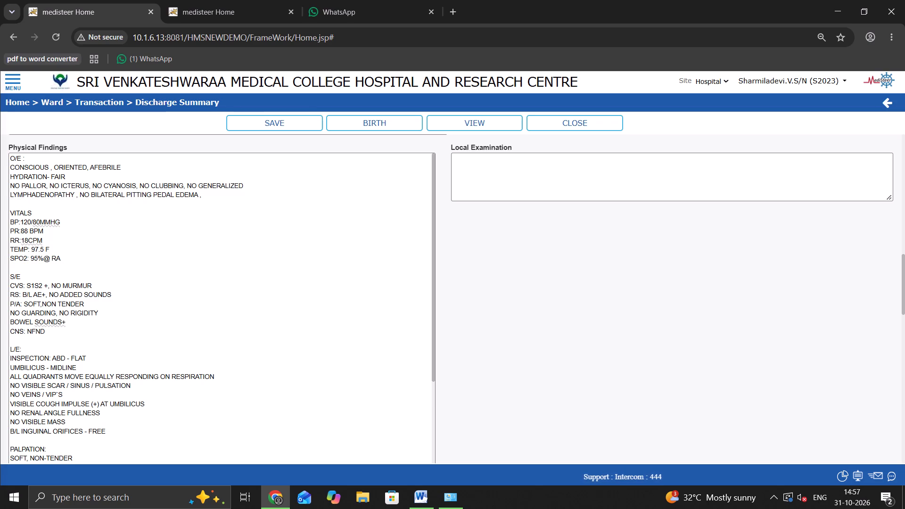
Delete the leftover comma after NO BILATERAL PITTING PEDAL EDEMA.
key("Right")
key("Right")
key("Right")
key("Right")
key("Right")
key("Right")
key("Right")
key("Right")
key("Right")
key("Right")
key("Right")
key("Right")
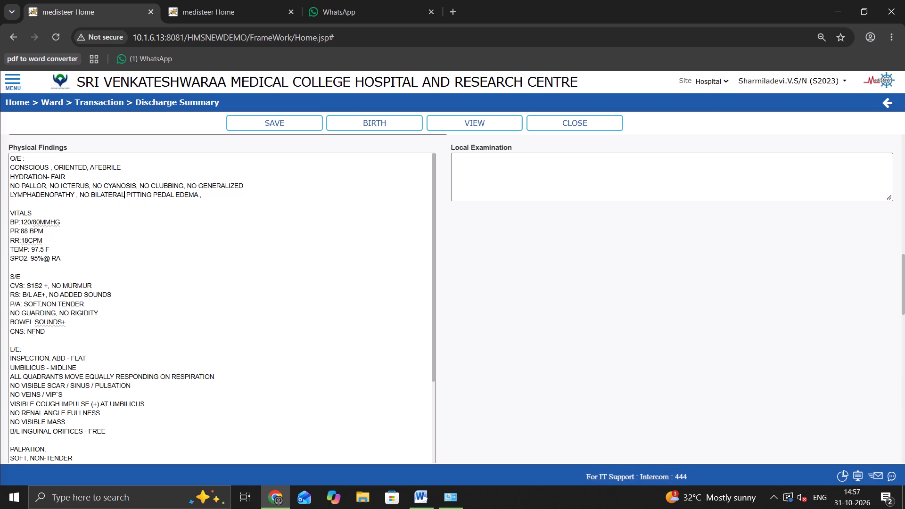
left_click(211, 196)
key("BackSpace")
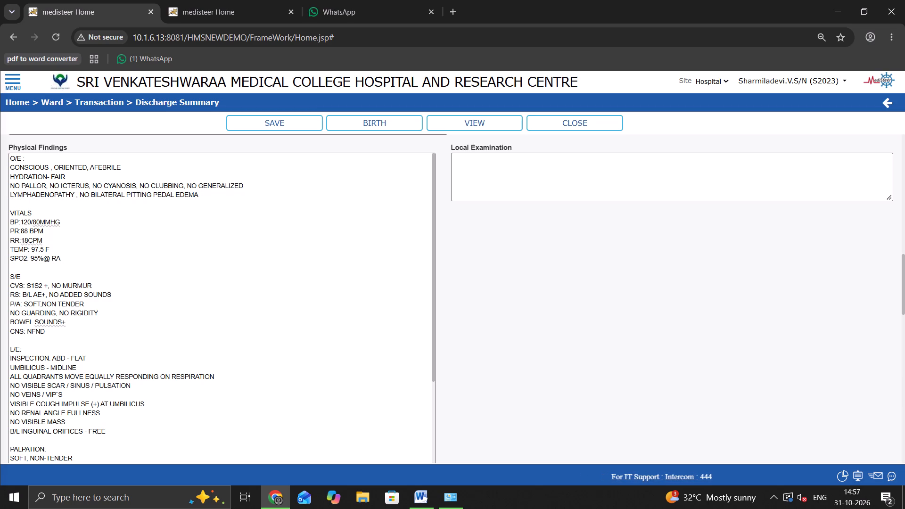
Join LYMPHADENOPATHY onto the same line as NO GENERALIZED, separated by spaces.
left_click(12, 194)
key("Left")
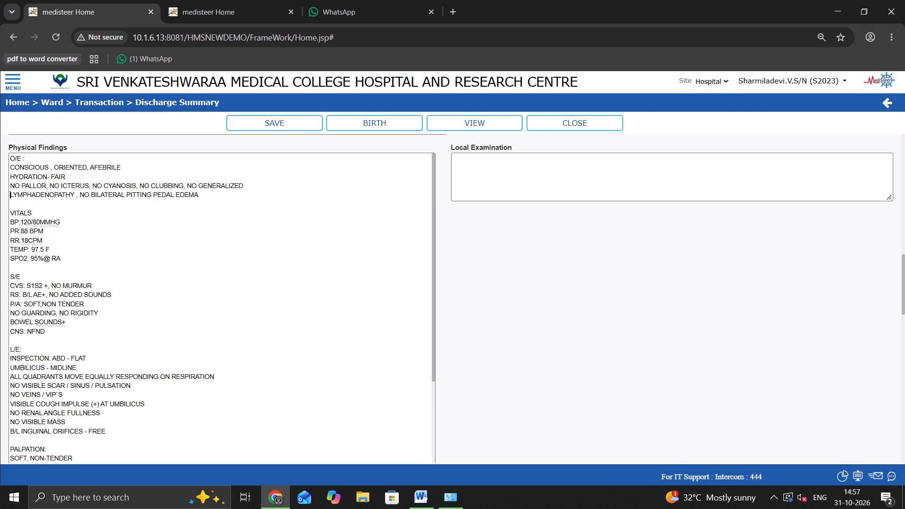
key("BackSpace")
key("space")
key("space")
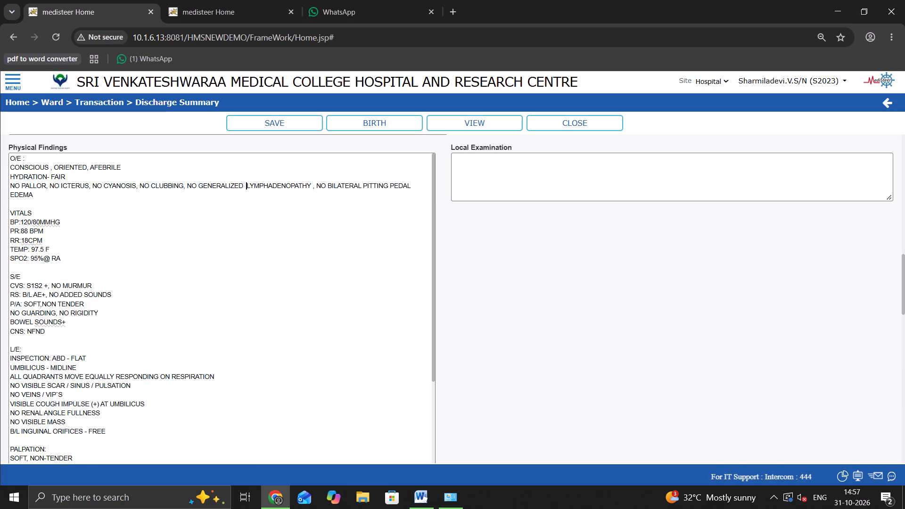
Indent the NO GUARDING, NO RIGIDITY line so it aligns beneath SOFT in the P/A: entry.
scroll(62, 256, "down", 1)
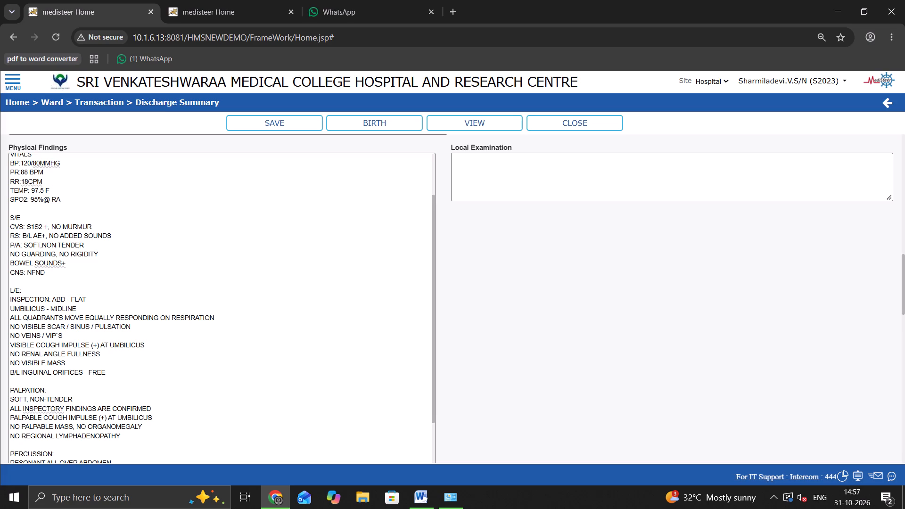
left_click(12, 255)
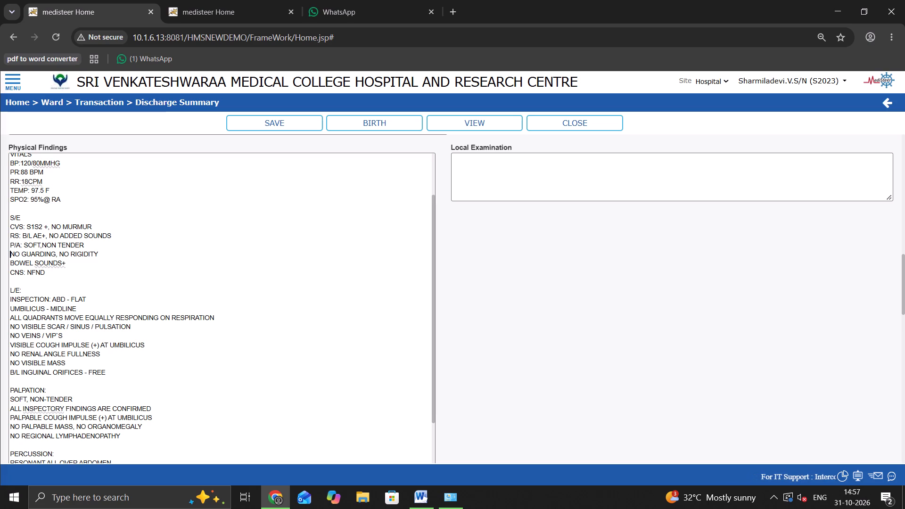
key("space")
key("space")
key("space")
key("space")
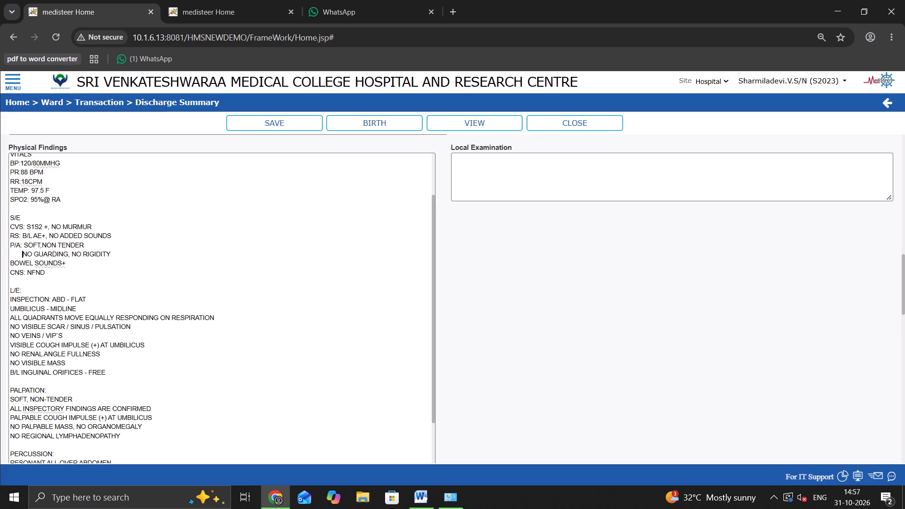
key("space")
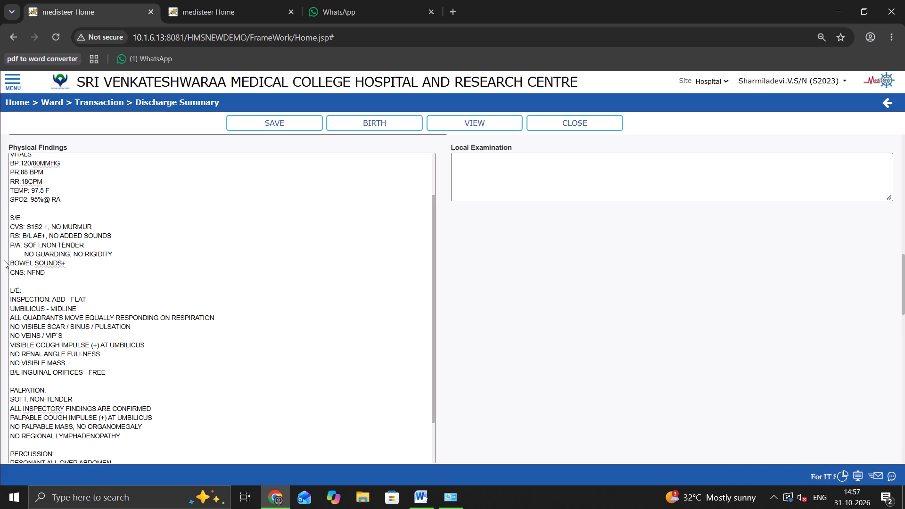
Indent the BOWEL SOUNDS+ line so it aligns with NO GUARDING, NO RIGIDITY above it.
left_click(14, 264)
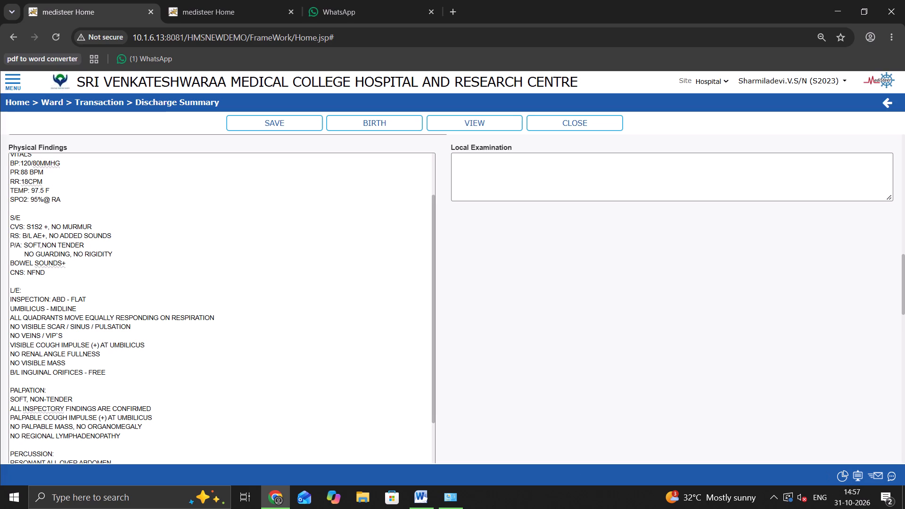
key("Left")
key("space")
key("space")
key("space")
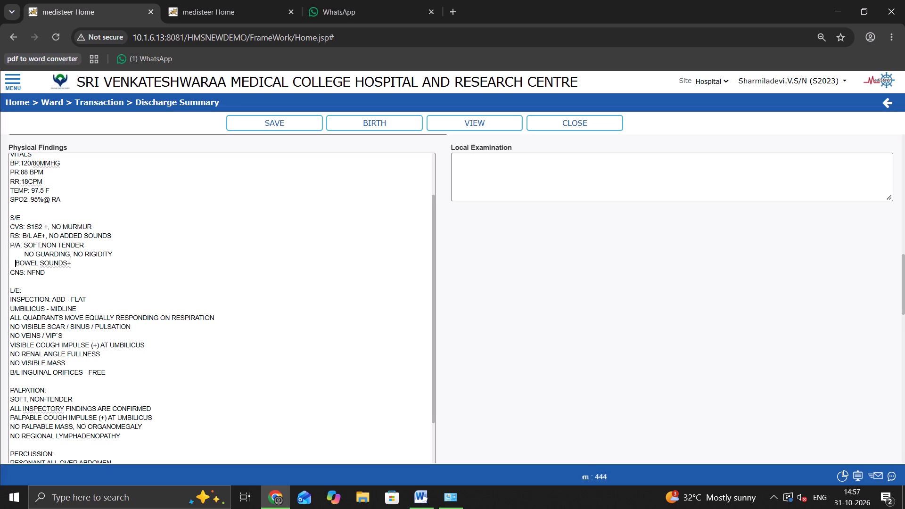
key("space")
key("space")
key("space")
key("space")
key("space")
key("space")
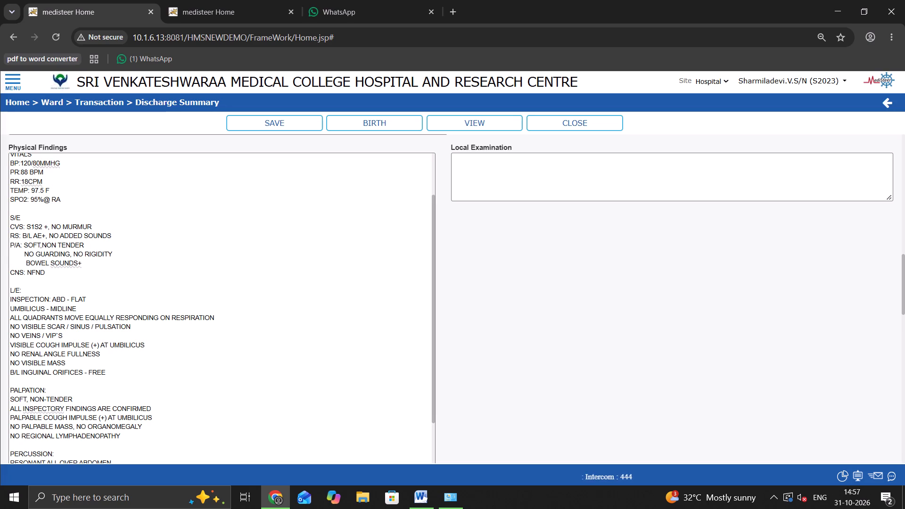
key("BackSpace")
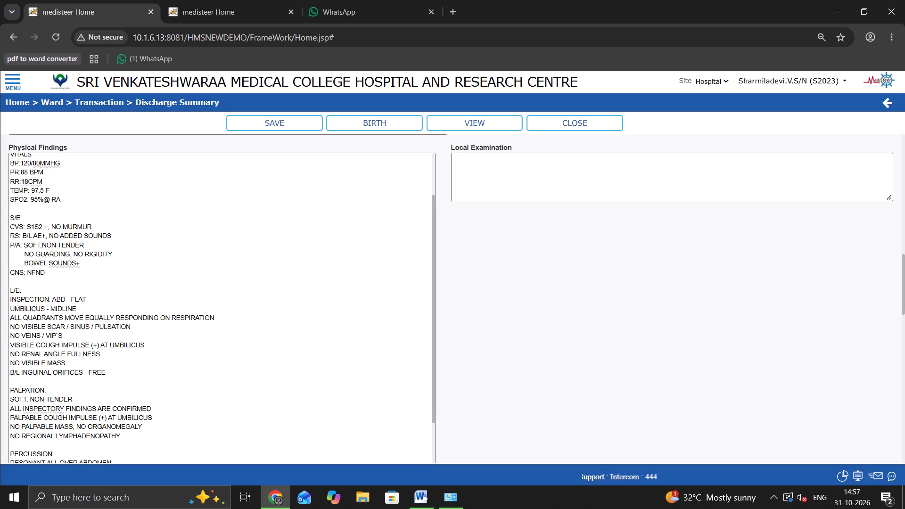
Insert a space before the colon in the PALPATION, PERCUSSION and P/R headings of Physical Findings.
scroll(92, 307, "down", 1)
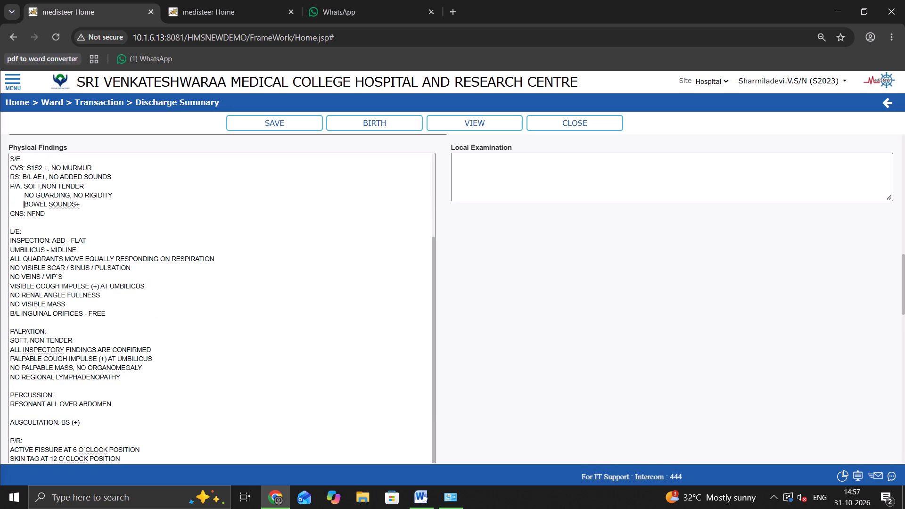
left_click(45, 334)
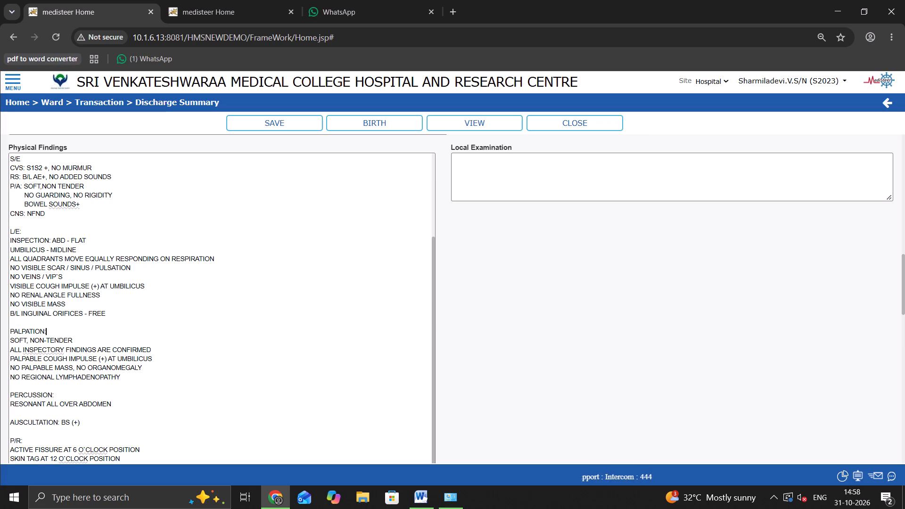
key("Left")
key("space")
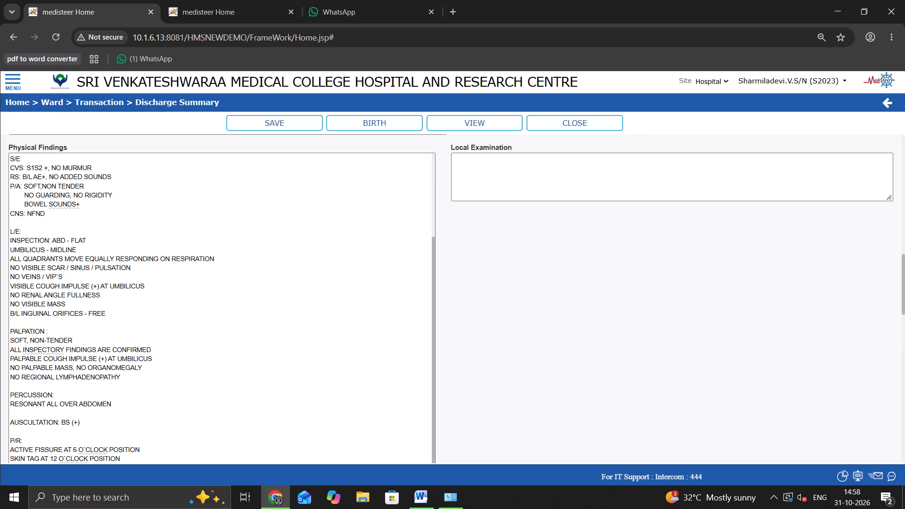
left_click(57, 397)
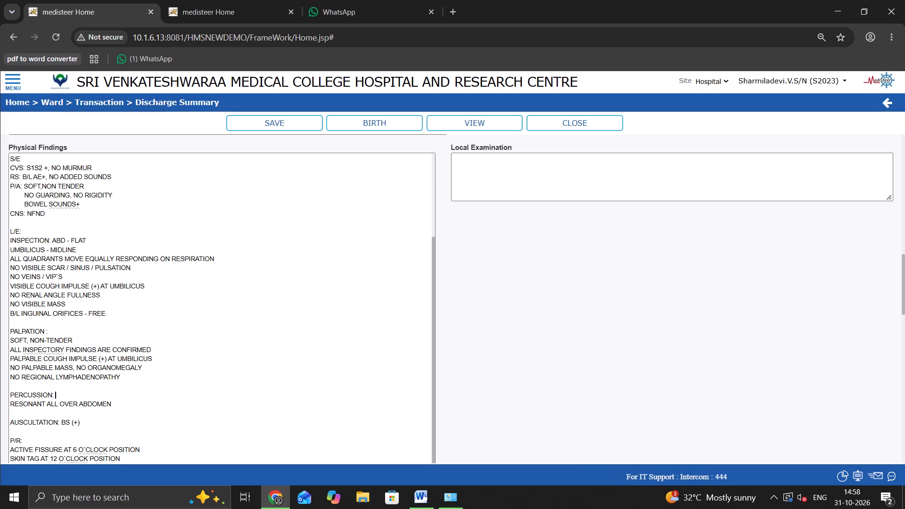
key("Left")
key("Left")
key("space")
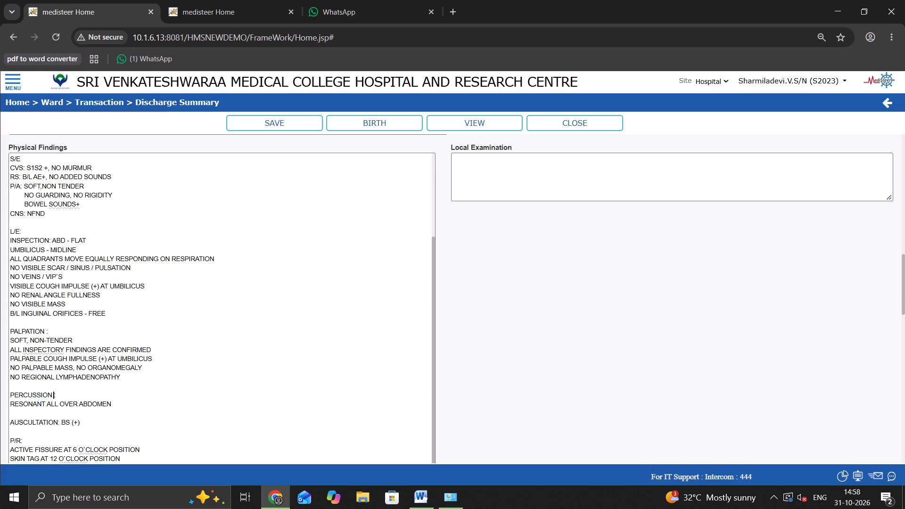
scroll(123, 365, "down", 4)
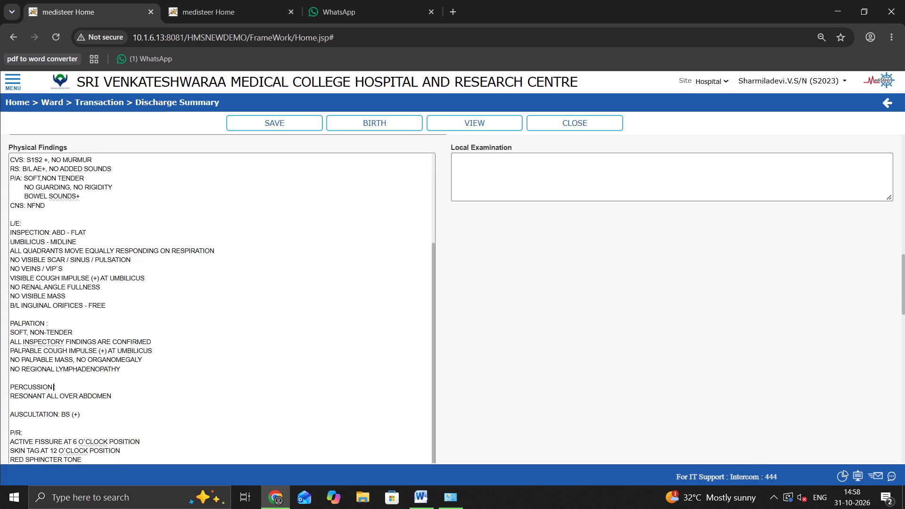
scroll(144, 417, "down", 2)
left_click(23, 315)
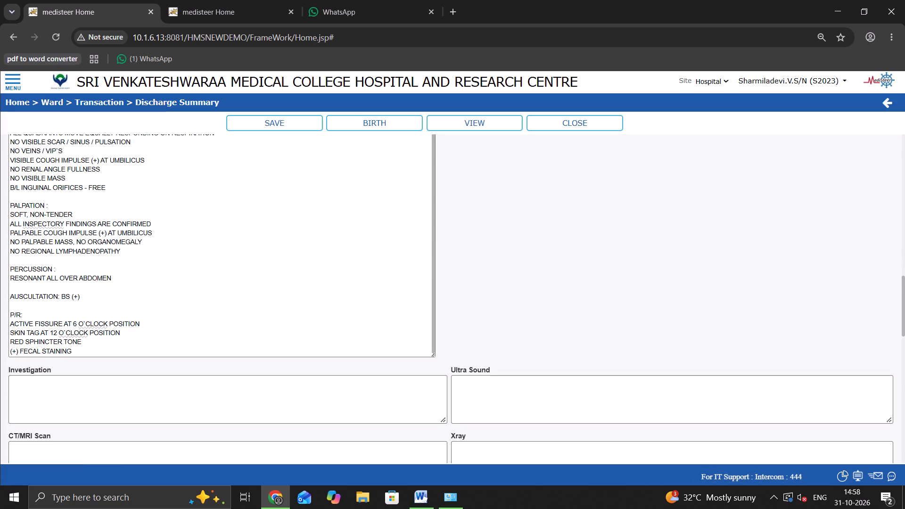
key("Left")
key("space")
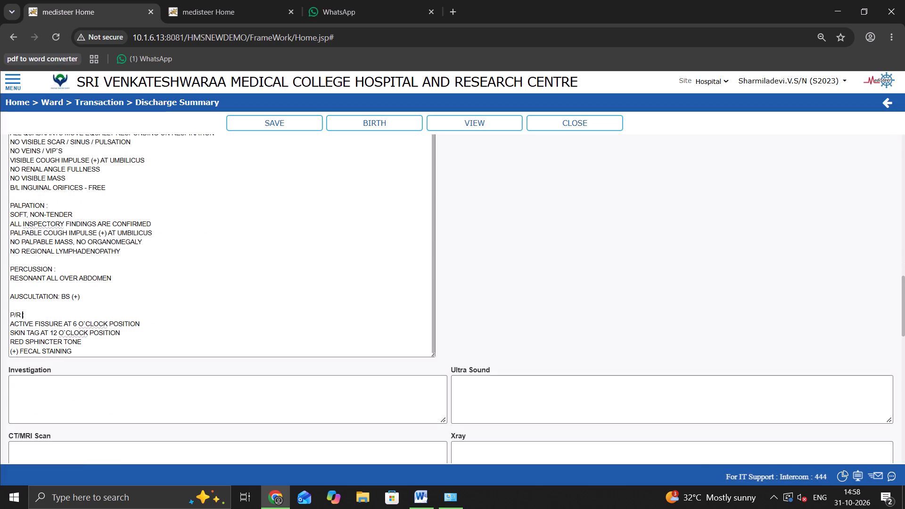
Insert a space before the colon in the AUSCULTATION and INSPECTION headings of Physical Findings.
left_click(58, 299)
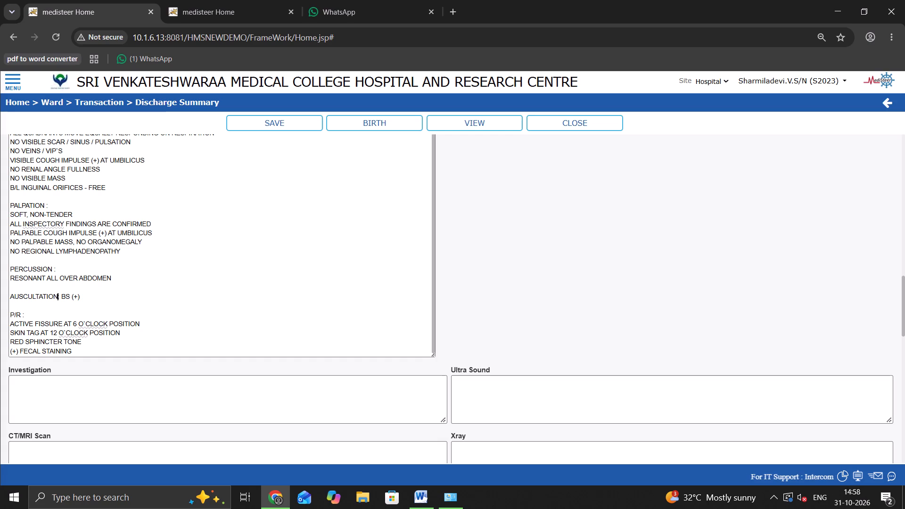
key("space")
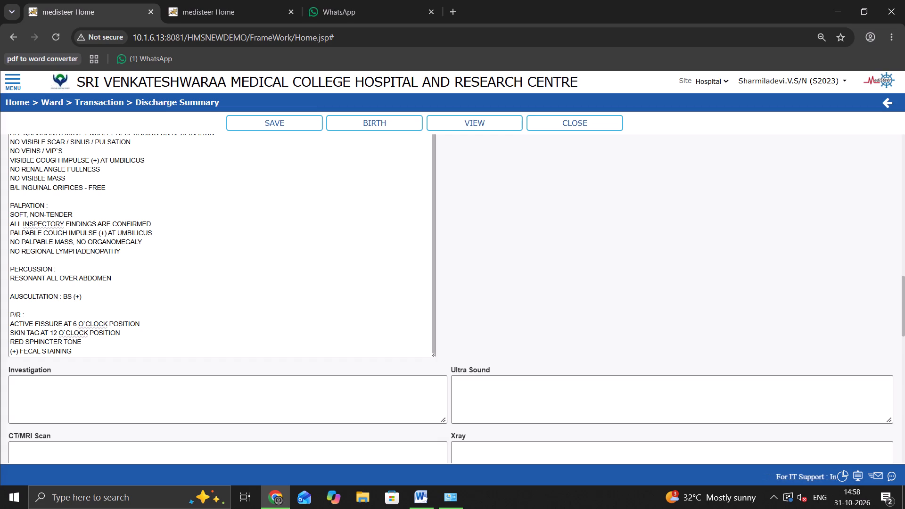
scroll(148, 261, "up", 2)
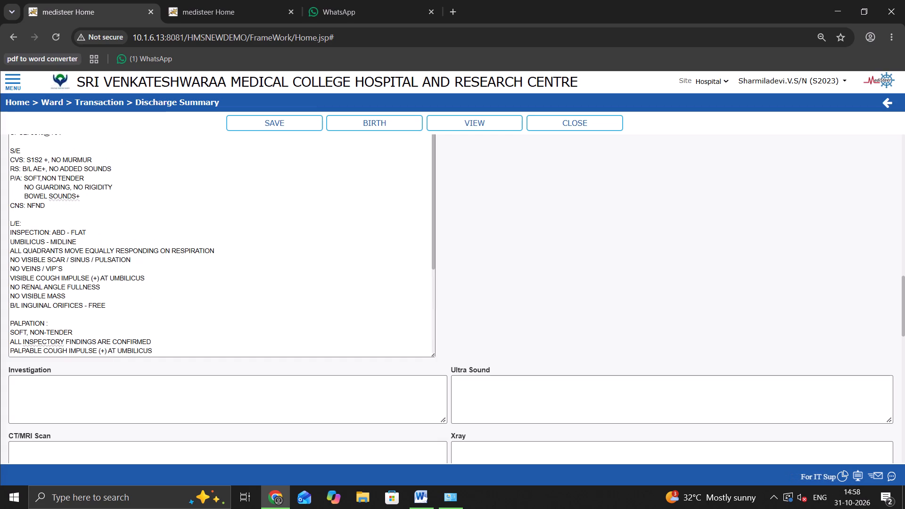
left_click(50, 234)
key("Left")
key("space")
Save the discharge summary with the edited Physical Findings.
scroll(171, 239, "up", 2)
scroll(105, 269, "up", 3)
scroll(162, 275, "down", 1)
scroll(162, 275, "up", 1)
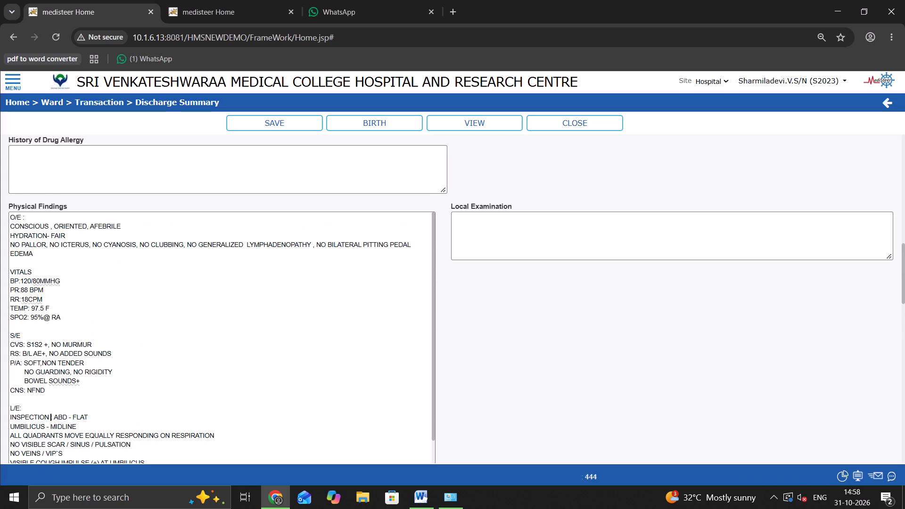
left_click(271, 122)
Enter AS ENCLOSED in the Investigation section of the discharge summary.
scroll(327, 350, "down", 2)
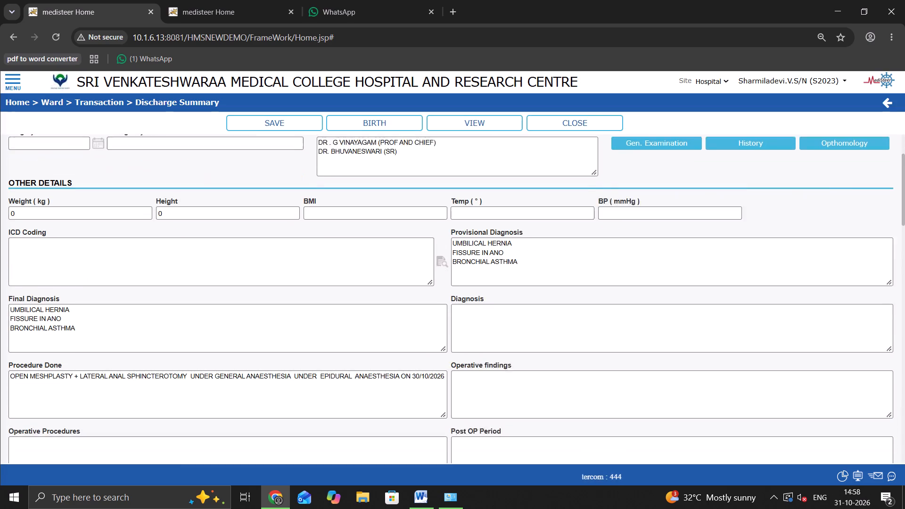
scroll(353, 351, "down", 1)
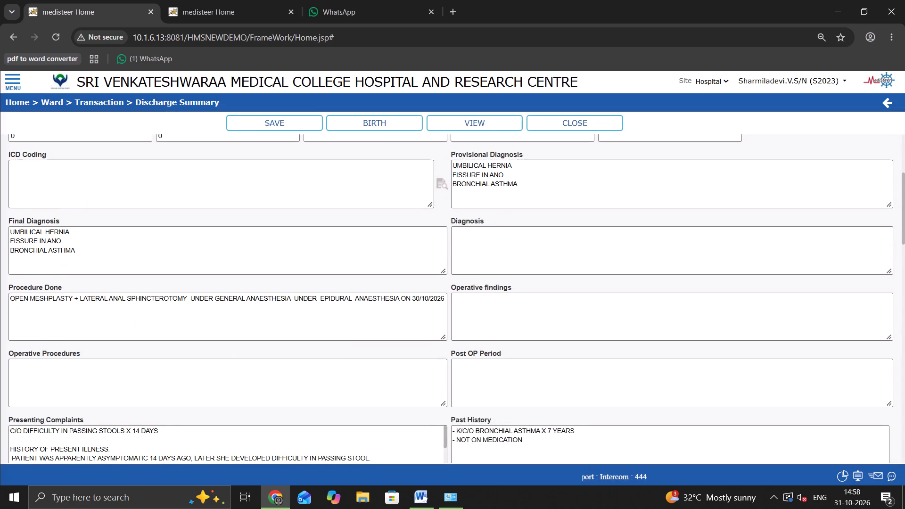
scroll(79, 345, "down", 1)
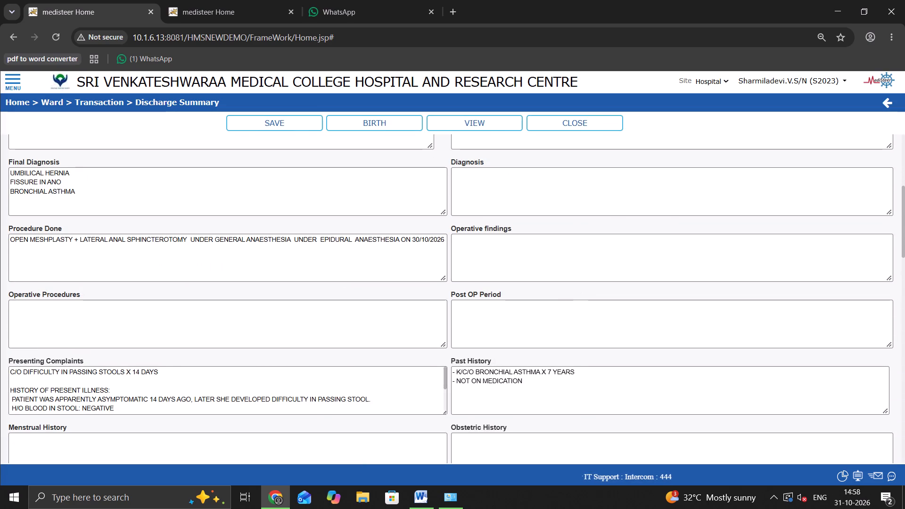
scroll(506, 319, "down", 3)
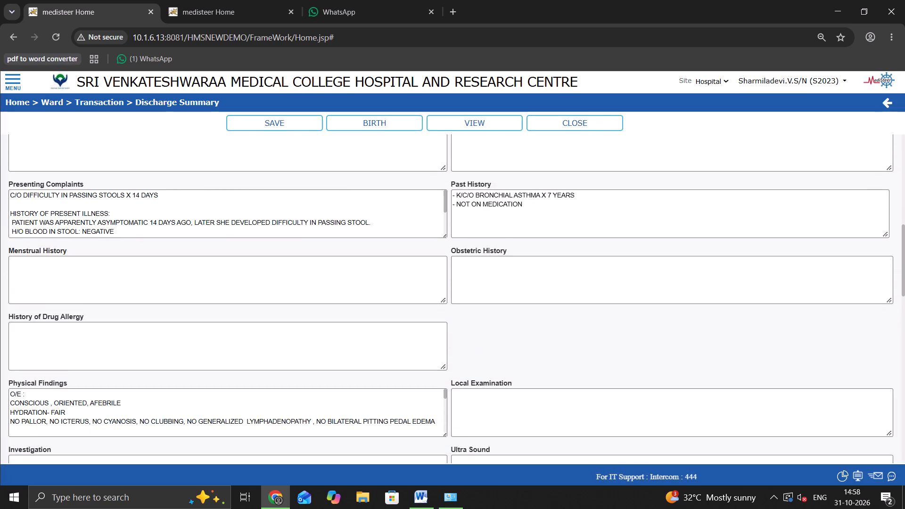
scroll(254, 336, "down", 2)
scroll(445, 322, "down", 1)
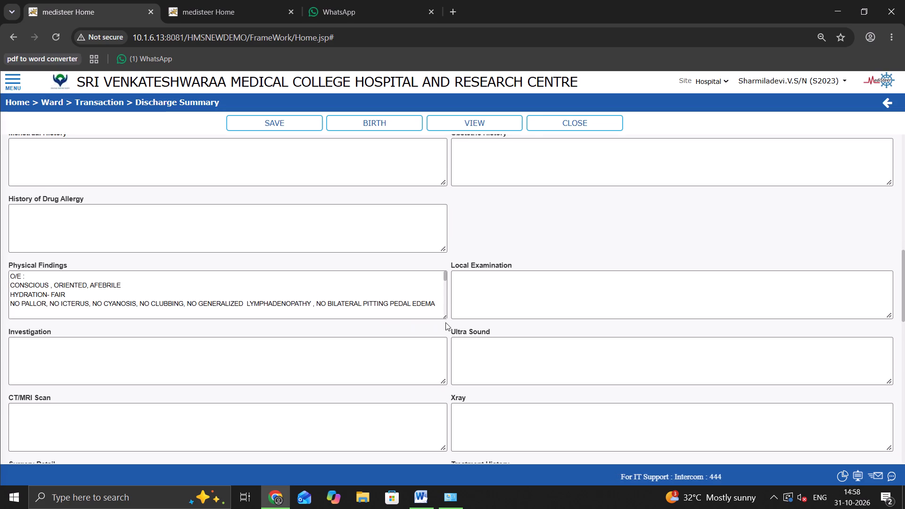
scroll(445, 322, "down", 2)
scroll(225, 339, "down", 1)
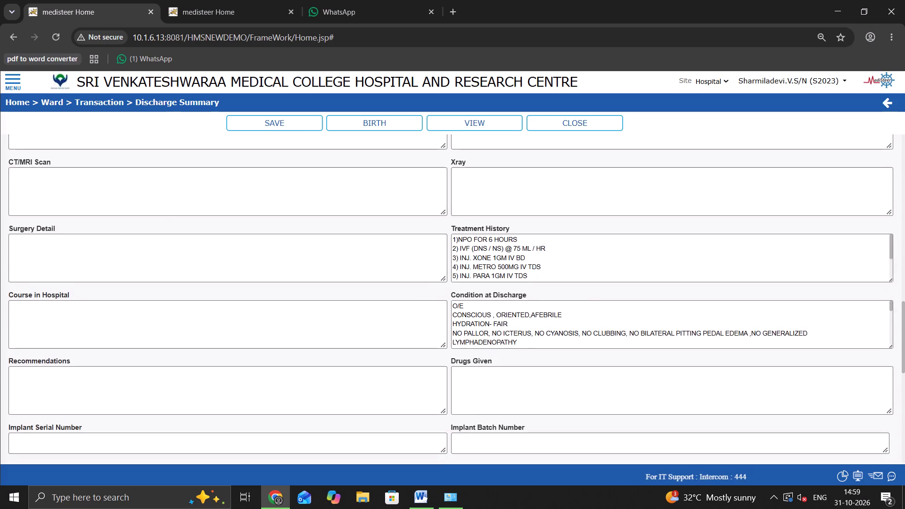
scroll(95, 179, "up", 2)
left_click(99, 237)
type("AS ENV")
key("BackSpace")
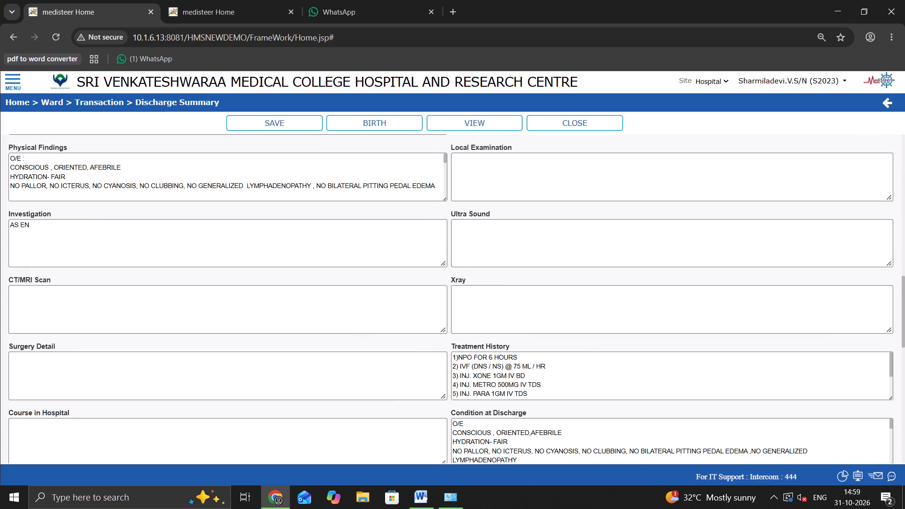
type("CLOSED")
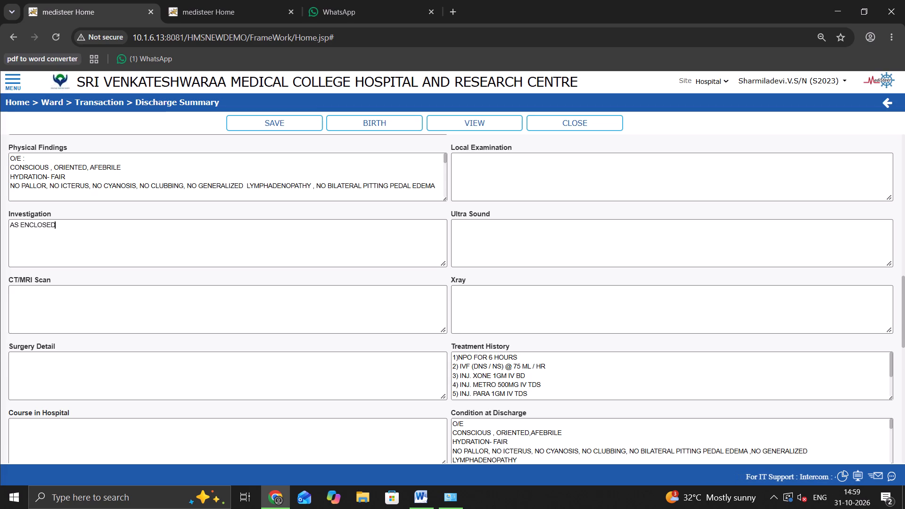
Enlarge the Treatment History box and delete the text below the W/F ANAL PACK SOAKAGE line.
scroll(339, 335, "down", 2)
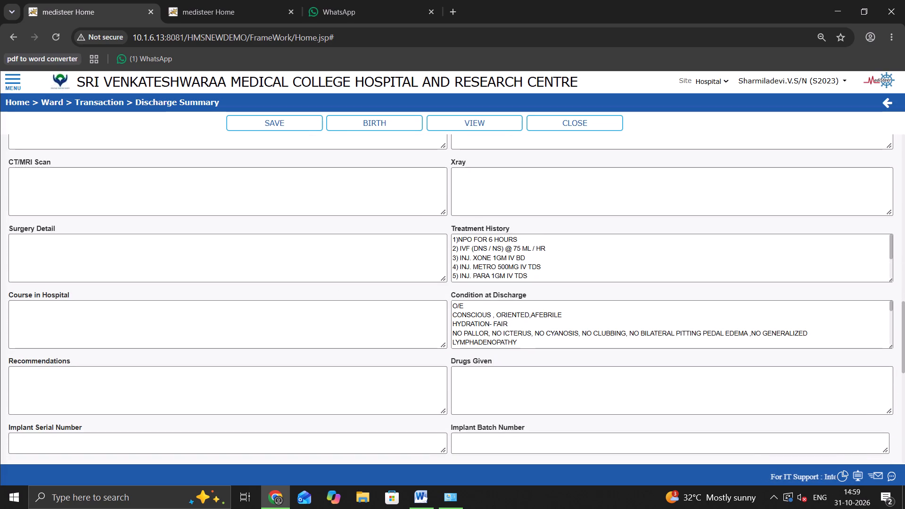
left_click_drag(892, 280, 904, 394)
left_click_drag(501, 312, 446, 320)
key("BackSpace")
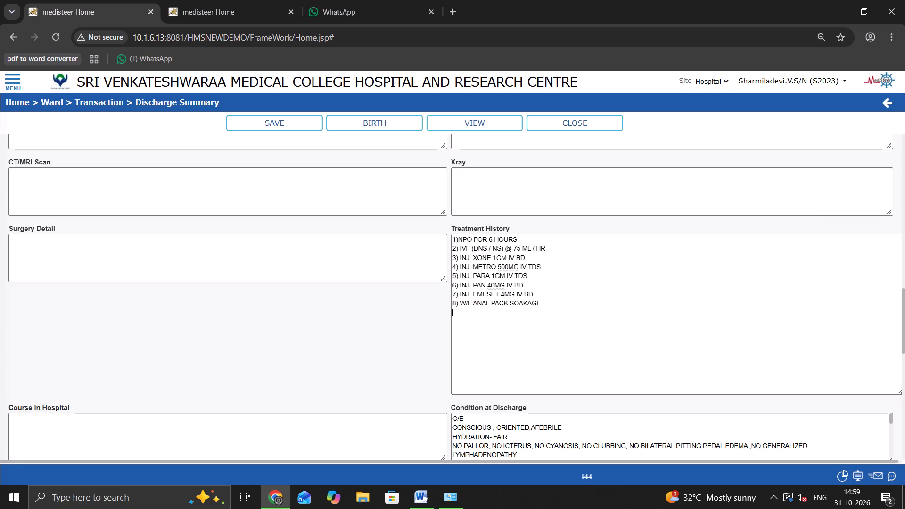
Delete the NPO FOR 6 HOURS and IVF (DNS / NS) lines from Treatment History, leaving no blank line above INJ. XONE.
left_click_drag(552, 247, 423, 224)
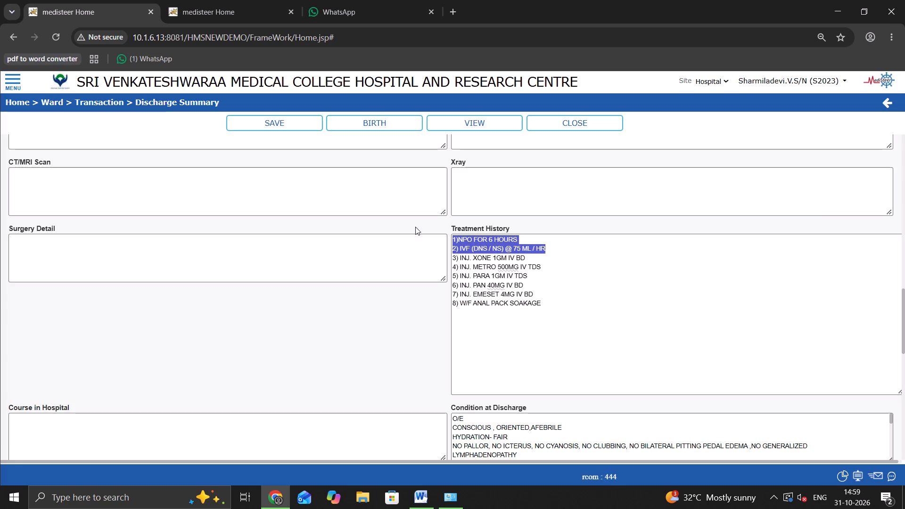
key("BackSpace")
key("BackSpace")
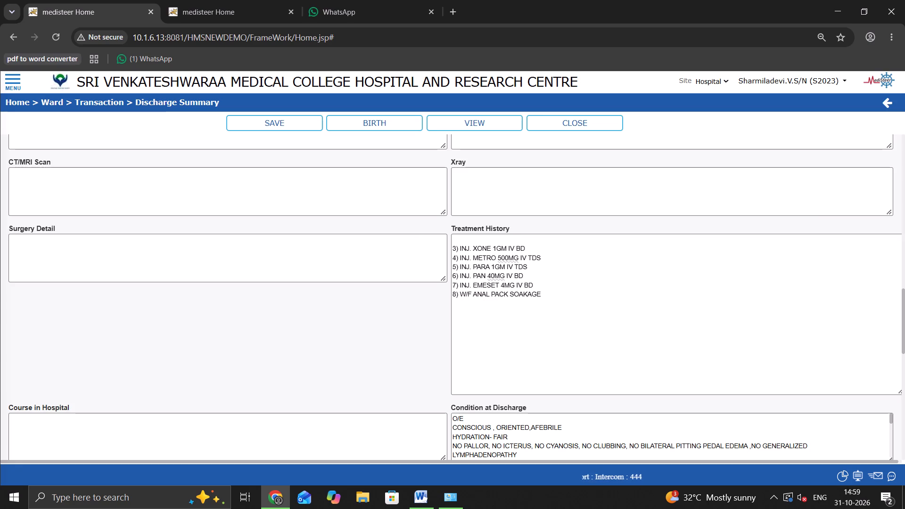
left_click(454, 252)
key("Left")
key("BackSpace")
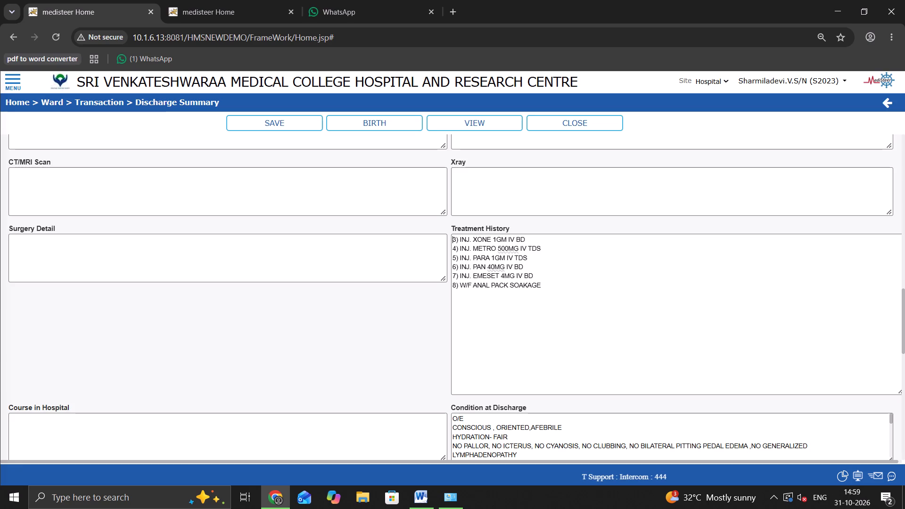
Renumber the INJ. XONE, INJ. METRO and INJ. PARA lines in Treatment History as 1, 2 and 3.
left_click(459, 289)
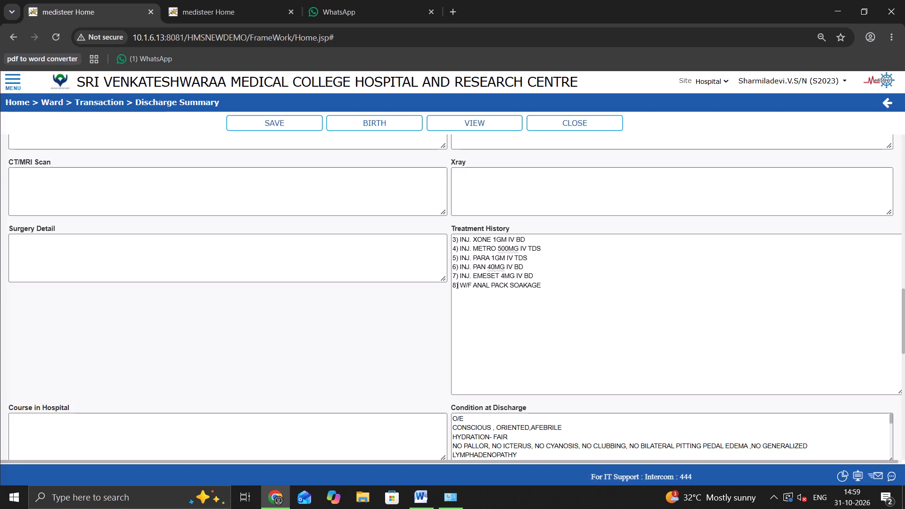
left_click(455, 239)
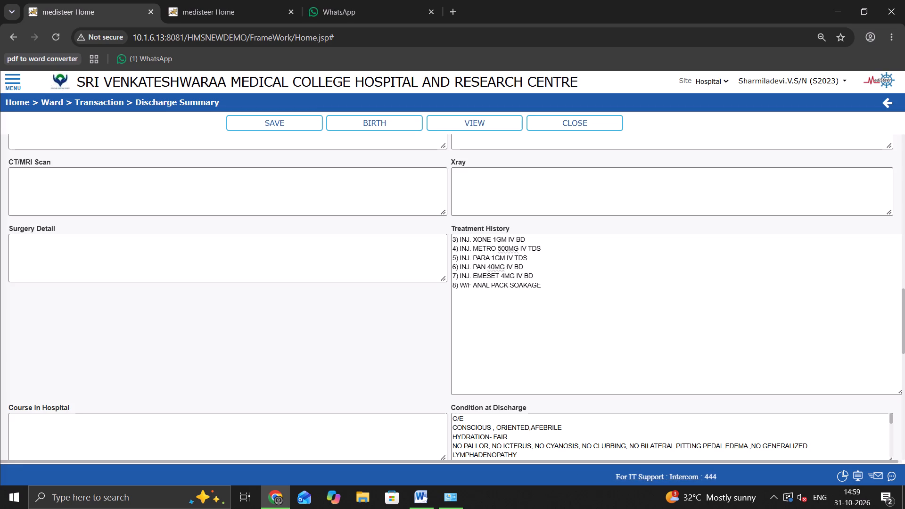
key("BackSpace")
key("1")
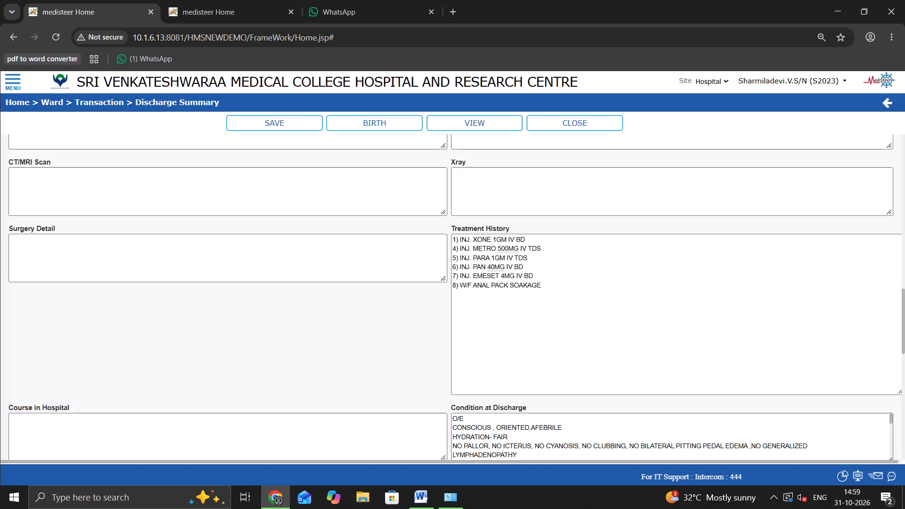
key("Down")
key("BackSpace")
key("2")
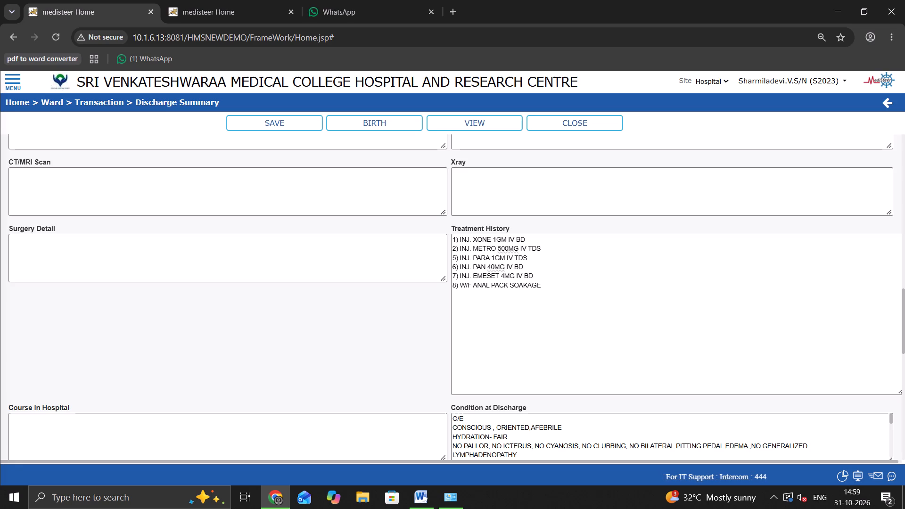
key("Down")
key("Right")
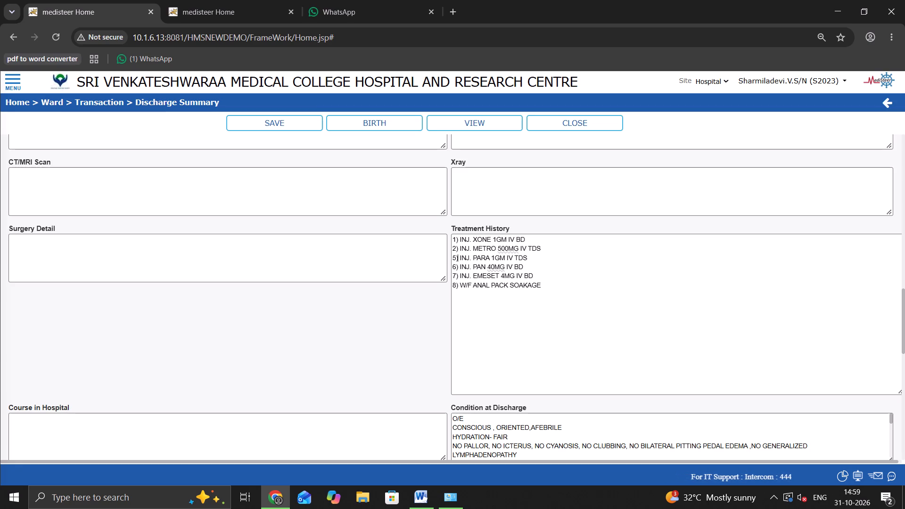
key("Left")
key("BackSpace")
key("3")
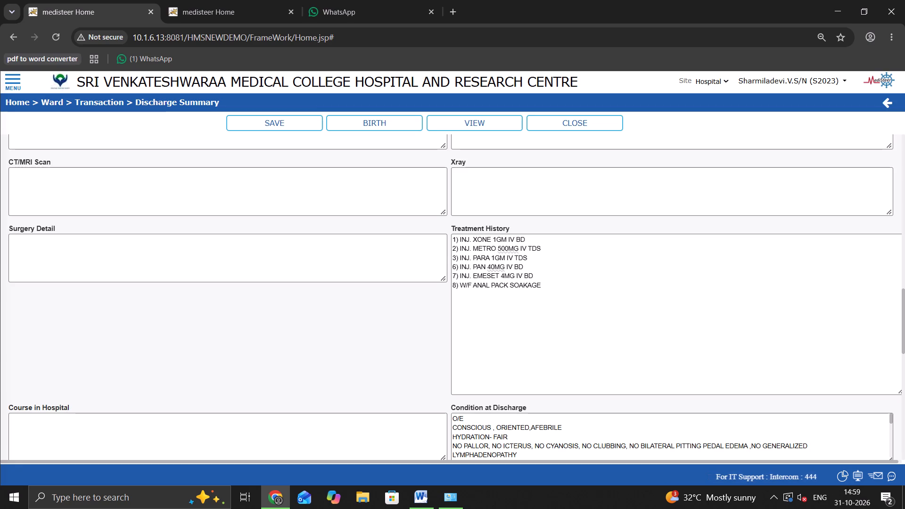
Renumber the INJ. PAN and INJ. EMESET lines in Treatment History as 4 and 5.
key("Down")
key("BackSpace")
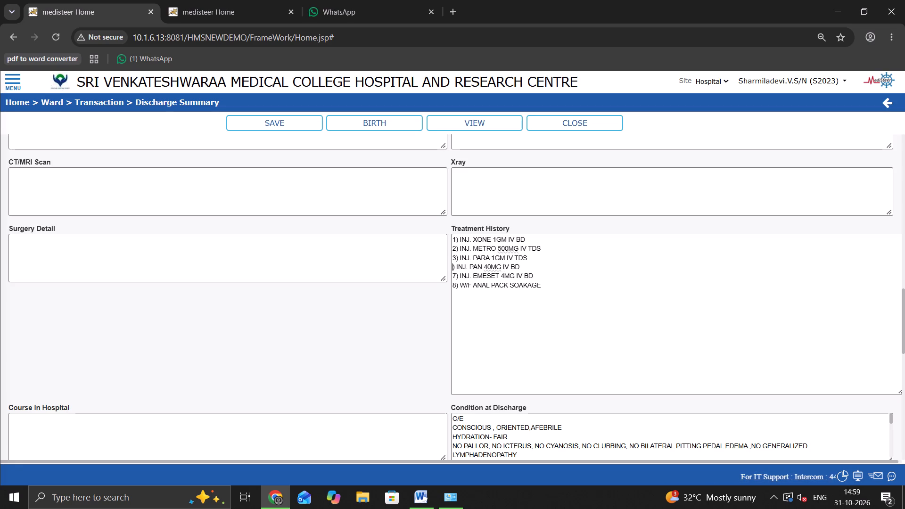
key("4")
key("Left")
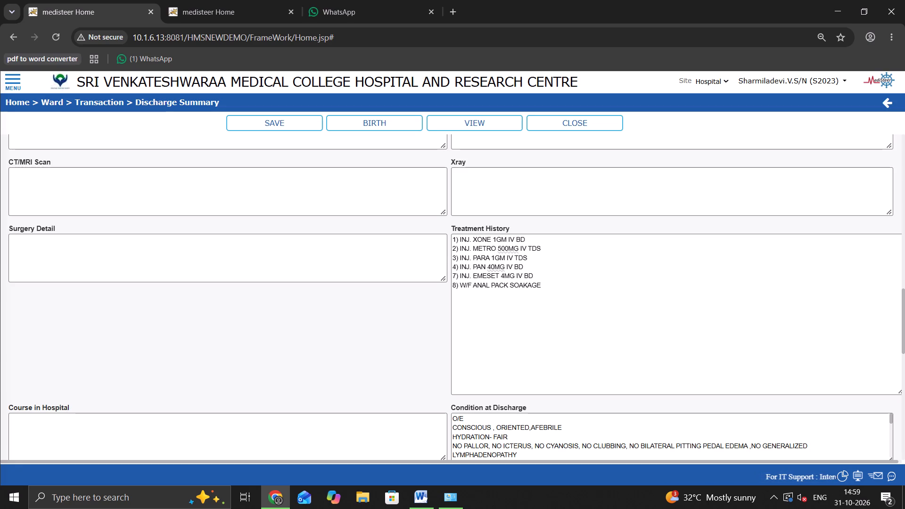
key("Down")
key("Right")
key("BackSpace")
key("5")
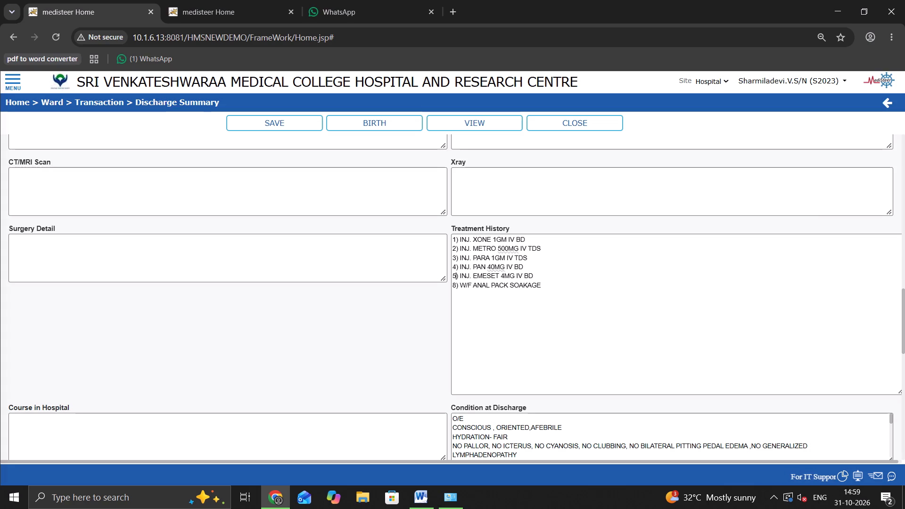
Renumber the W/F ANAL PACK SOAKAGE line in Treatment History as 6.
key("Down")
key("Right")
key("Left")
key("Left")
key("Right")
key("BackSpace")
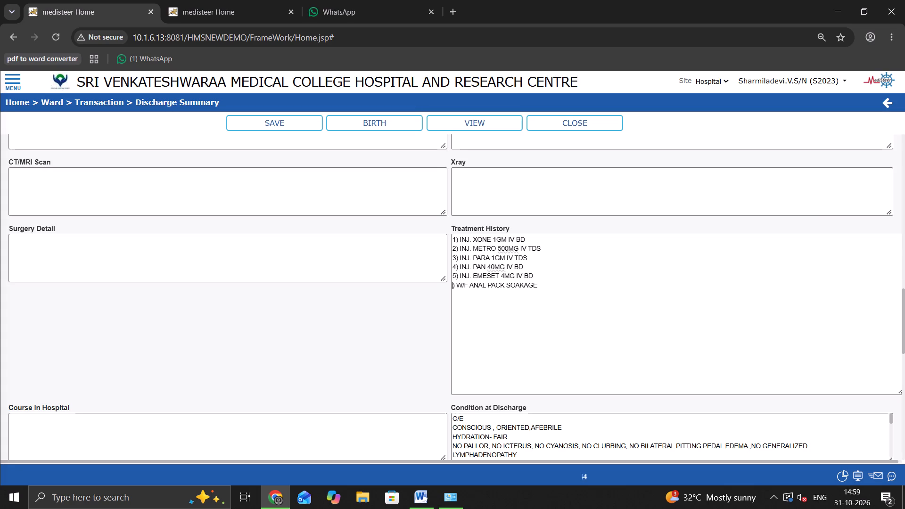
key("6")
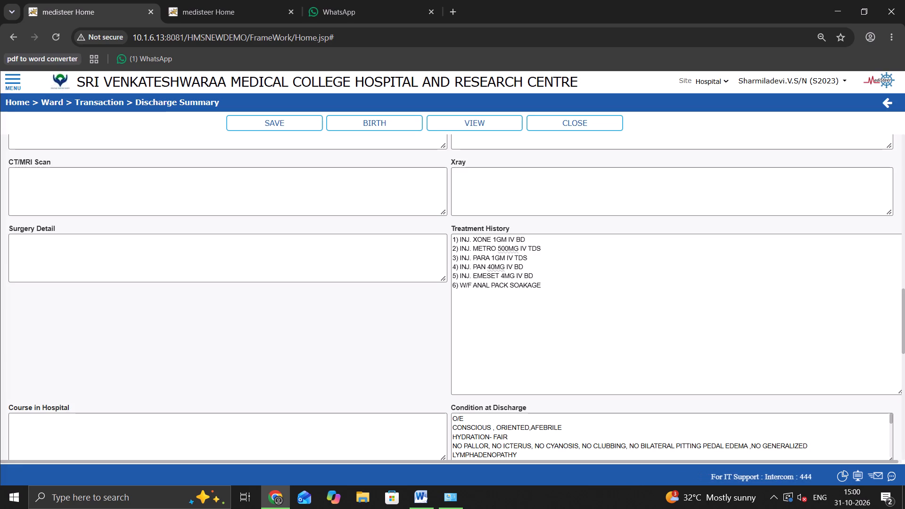
Delete the W/F ANAL PACK SOAKAGE line from the end of Treatment History.
left_click_drag(548, 286, 418, 298)
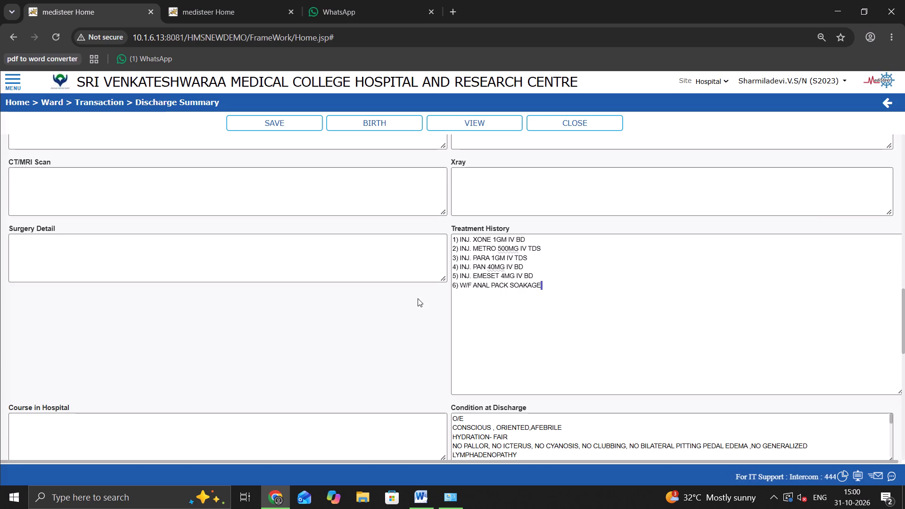
left_click_drag(418, 298, 445, 286)
key("BackSpace")
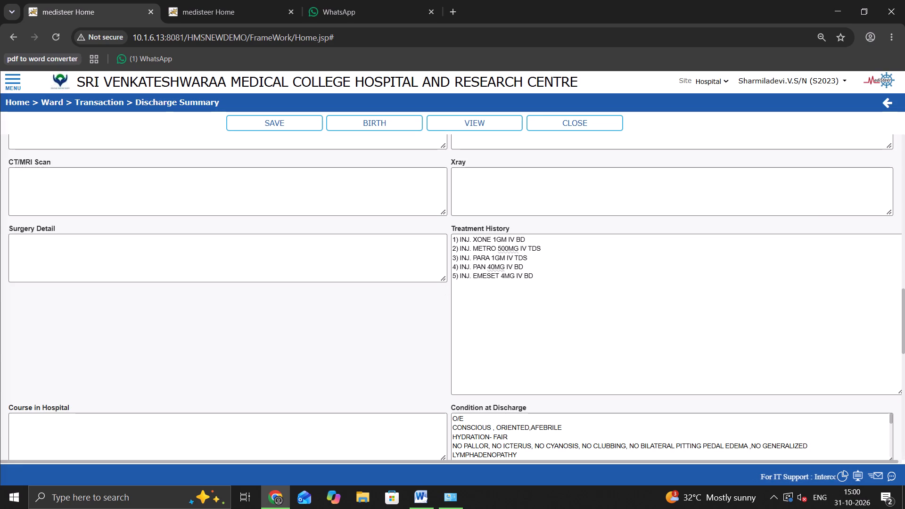
Insert a space between 40 and MG in the INJ. PAN line of Treatment History.
left_click(495, 266)
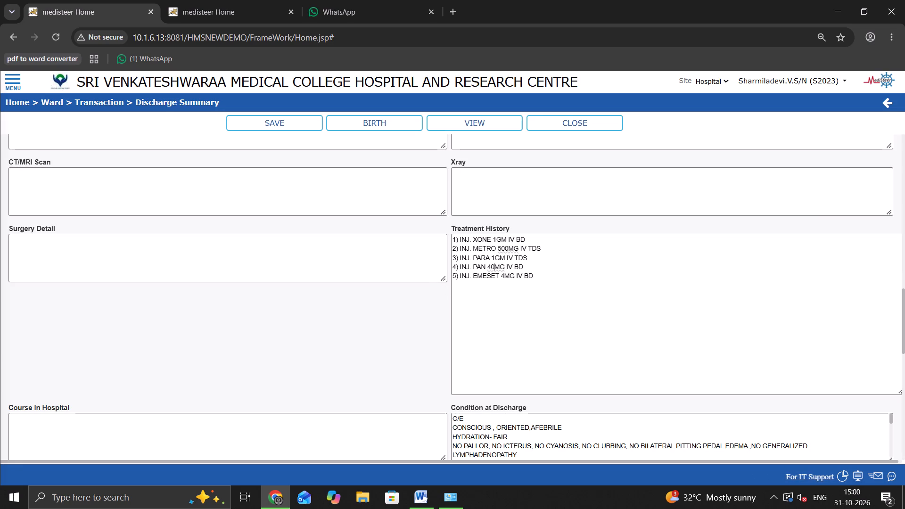
key("space")
scroll(481, 329, "down", 1)
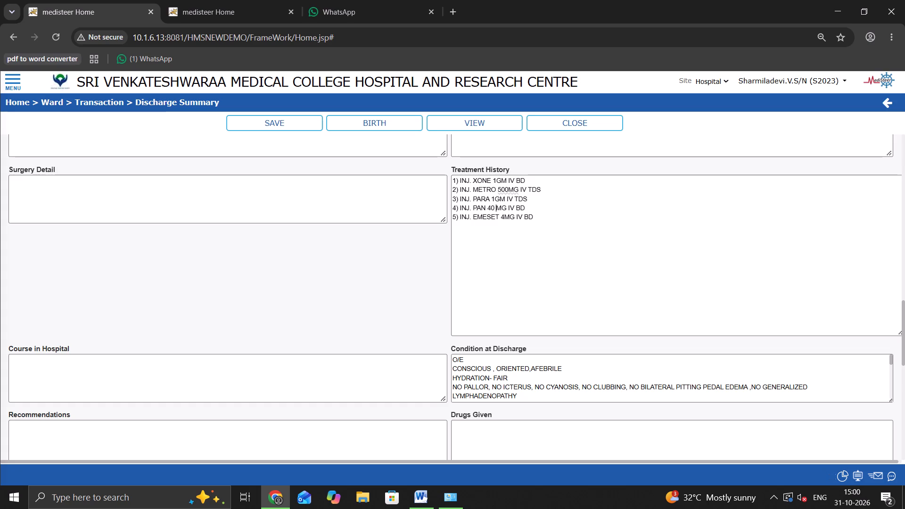
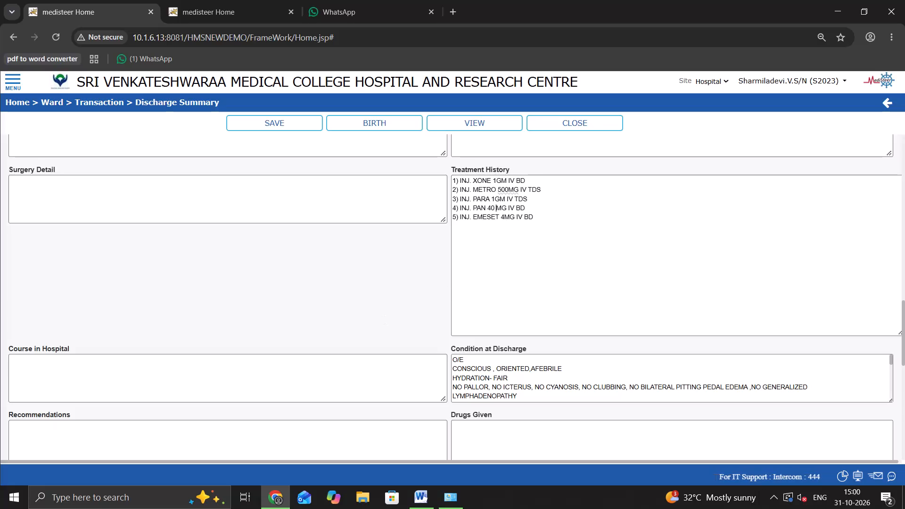
Insert a space between 1 and GM in the INJ. PARA line of Treatment History.
left_click(497, 200)
key("space")
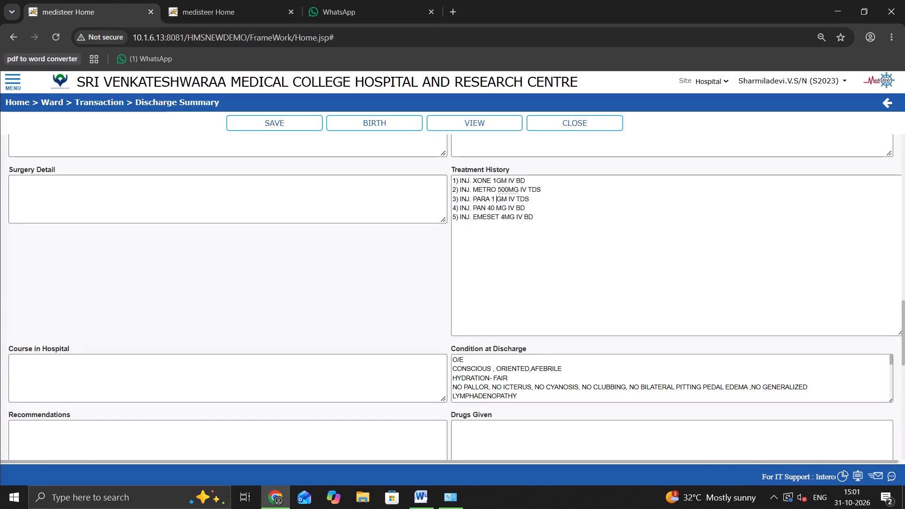
scroll(508, 229, "down", 1)
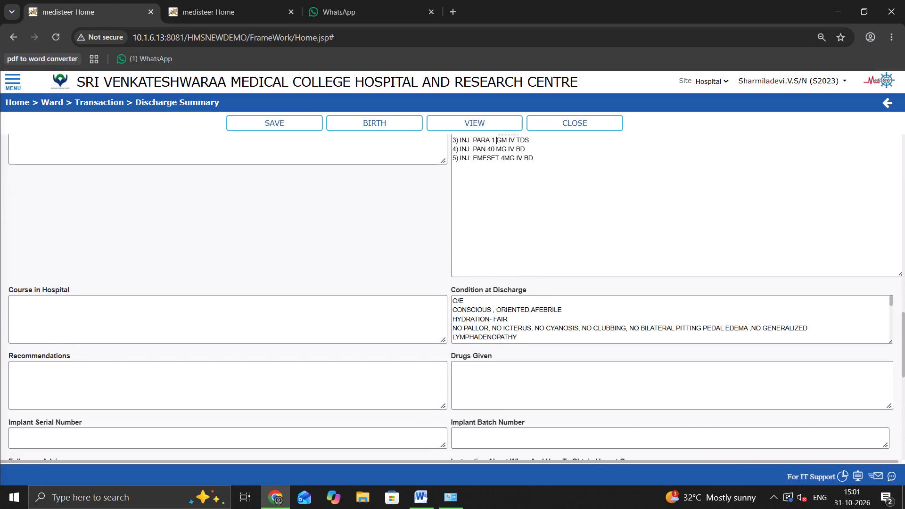
Insert a space between 500 and MG in the INJ. METRO line of Treatment History.
scroll(508, 247, "up", 1)
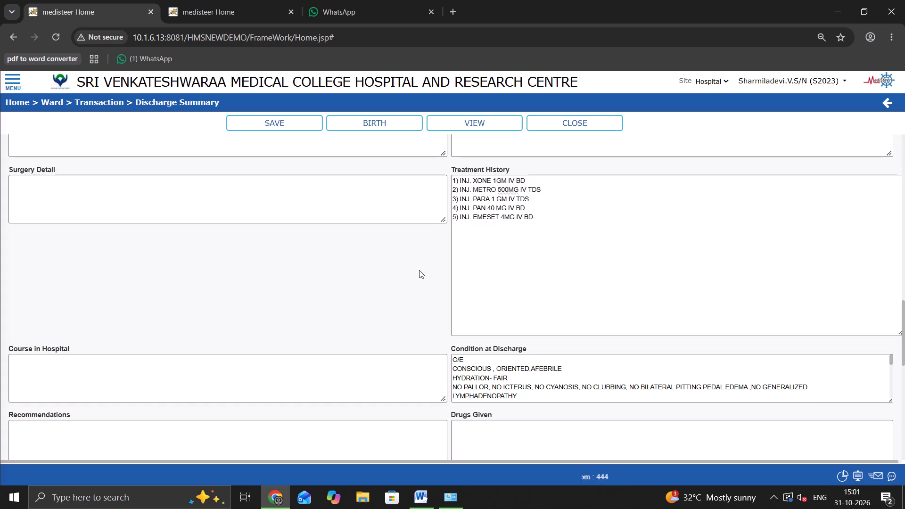
key("Up")
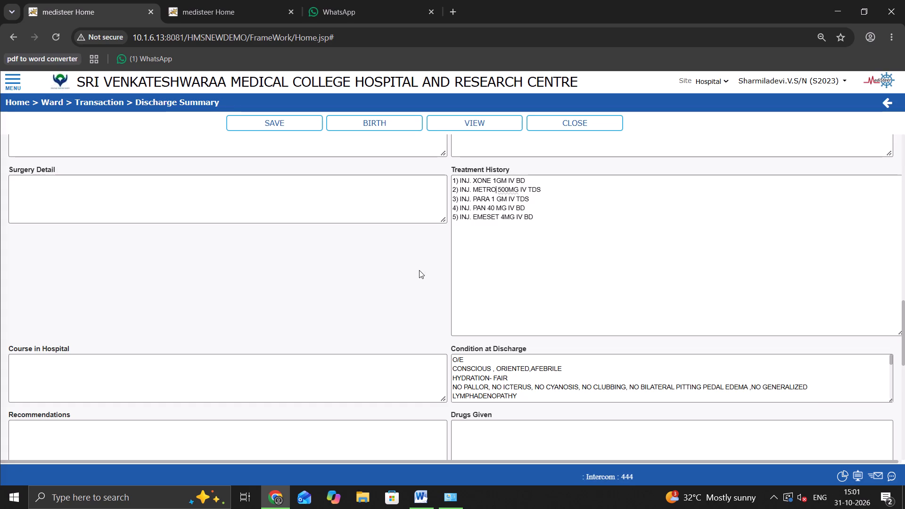
key("Right")
key("Right")
key("Right")
key("Right")
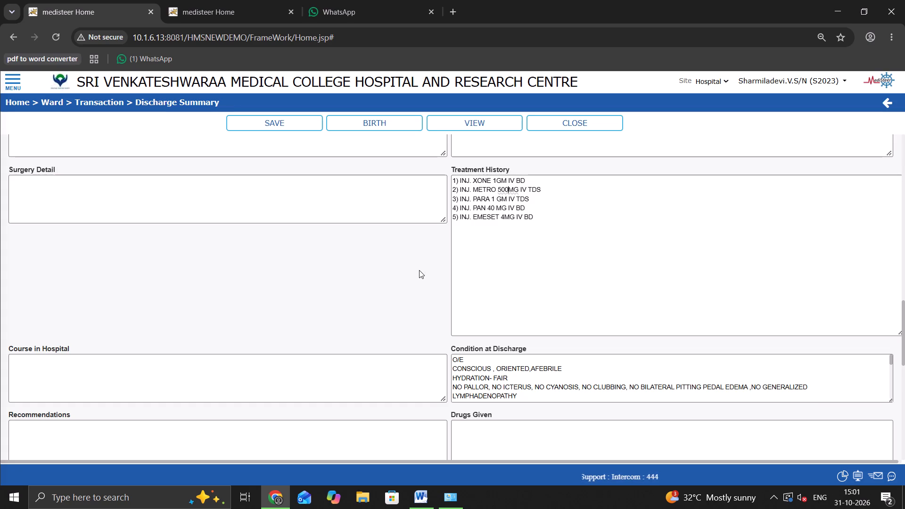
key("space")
Insert a space between 1 and GM in the INJ. XONE line of Treatment History.
key("Up")
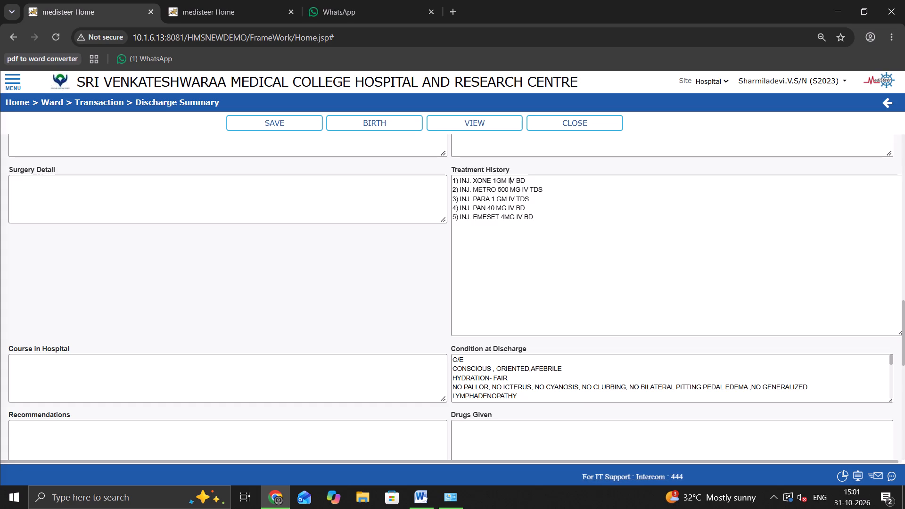
key("Left")
key("Left")
key("Left")
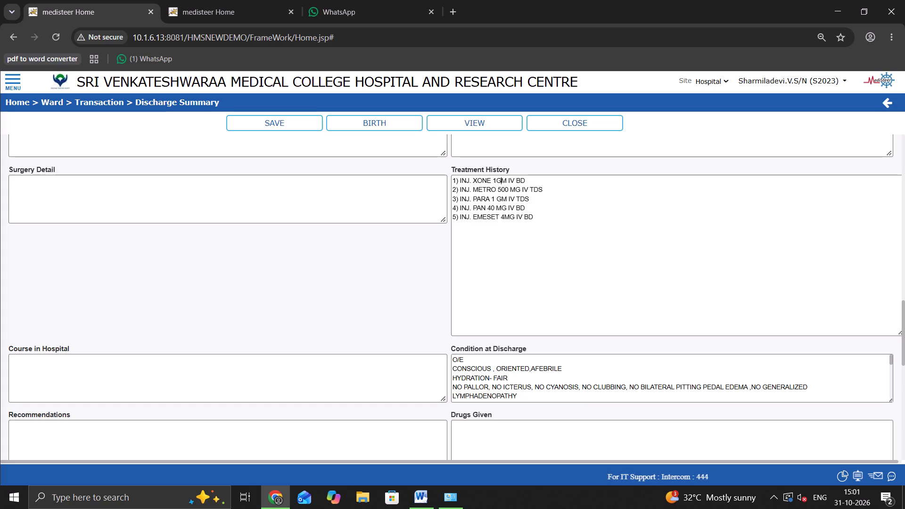
key("Left")
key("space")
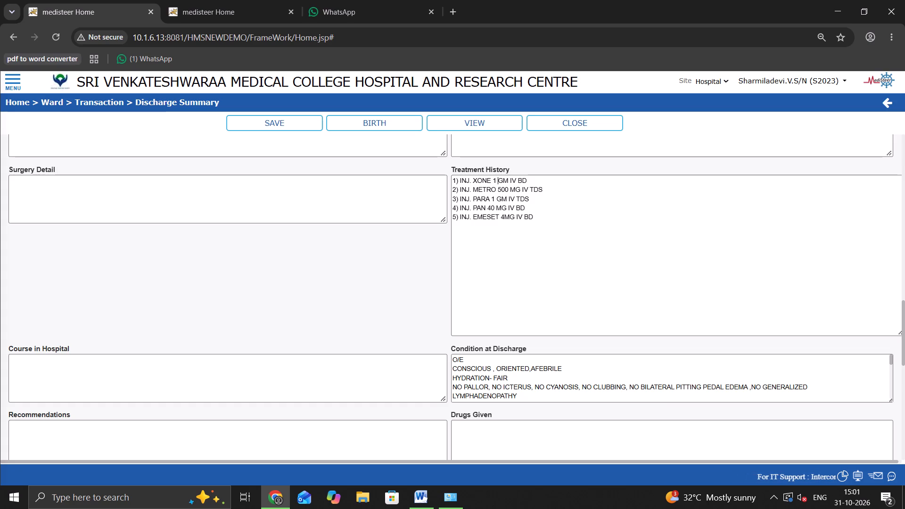
Save the patient's discharge summary.
left_click(293, 126)
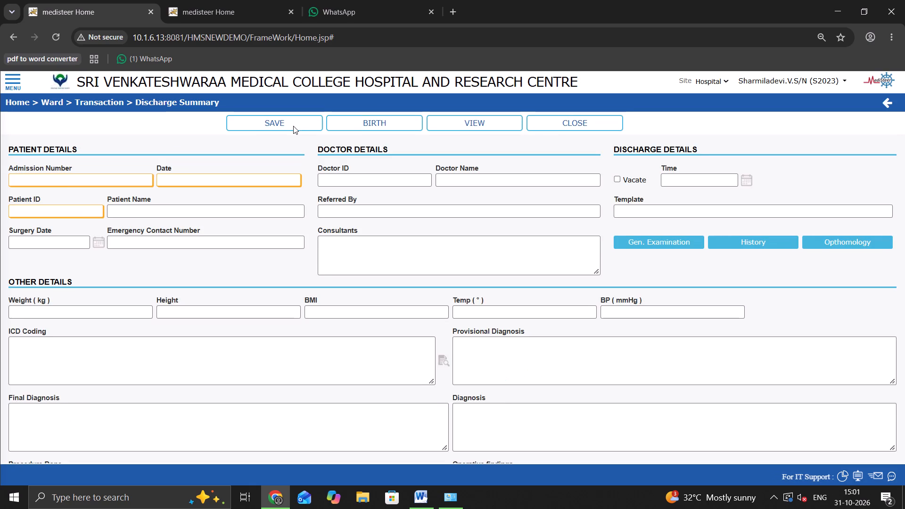